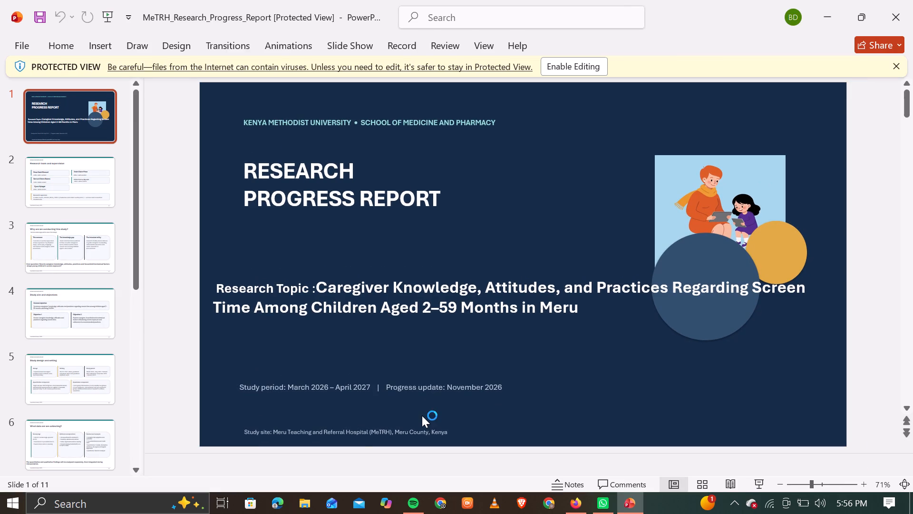
Take the MeTRH_Research_Progress_Report presentation out of Protected View by enabling editing.
left_click(572, 63)
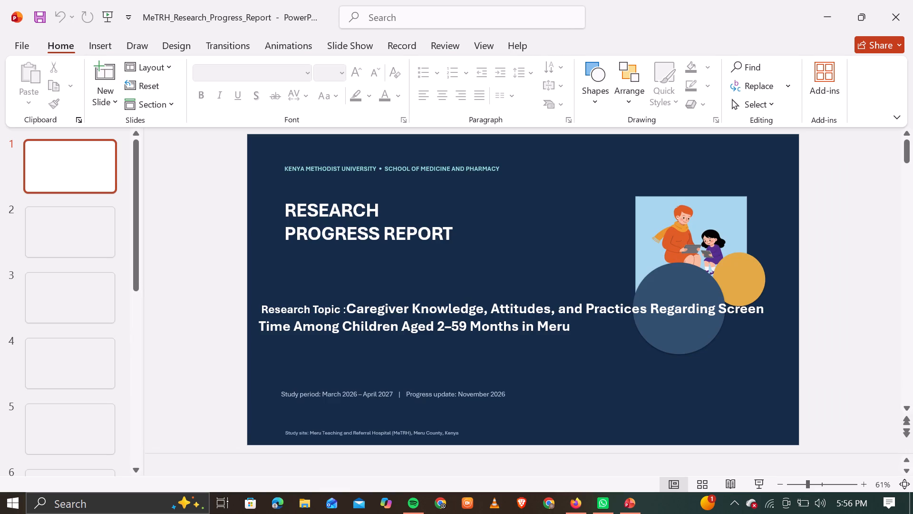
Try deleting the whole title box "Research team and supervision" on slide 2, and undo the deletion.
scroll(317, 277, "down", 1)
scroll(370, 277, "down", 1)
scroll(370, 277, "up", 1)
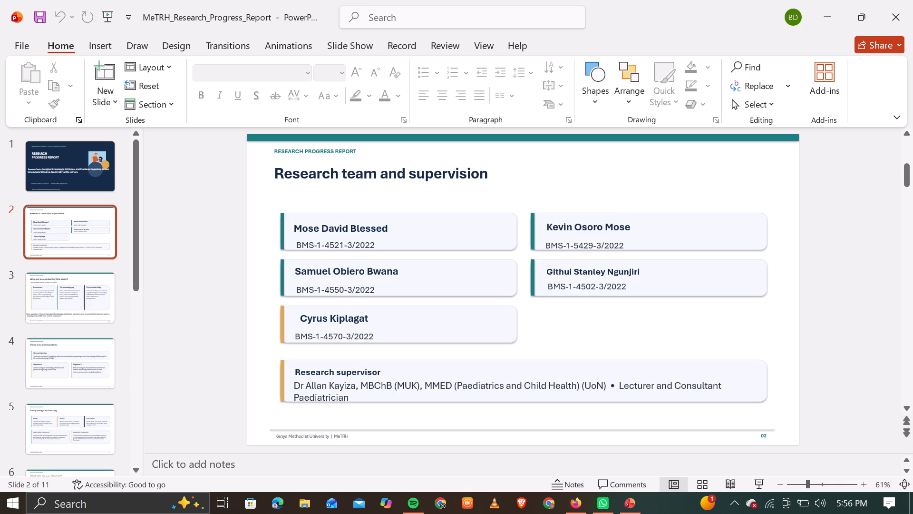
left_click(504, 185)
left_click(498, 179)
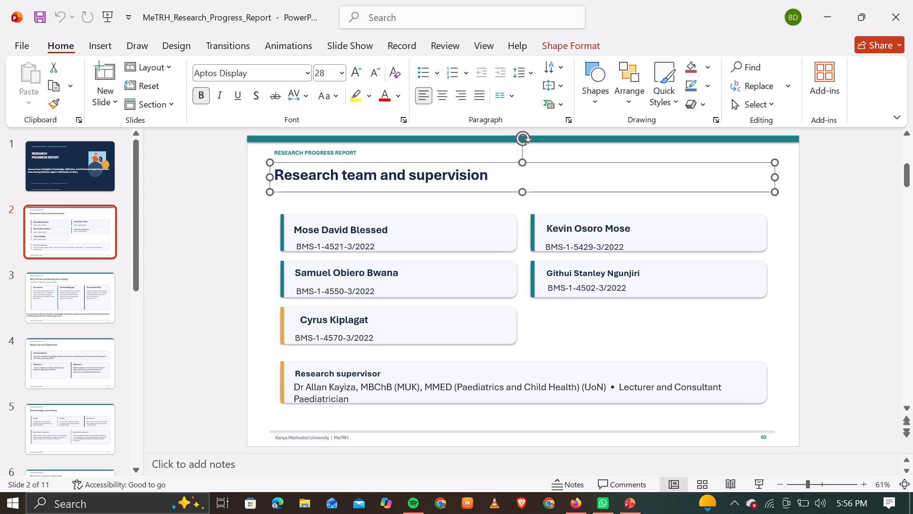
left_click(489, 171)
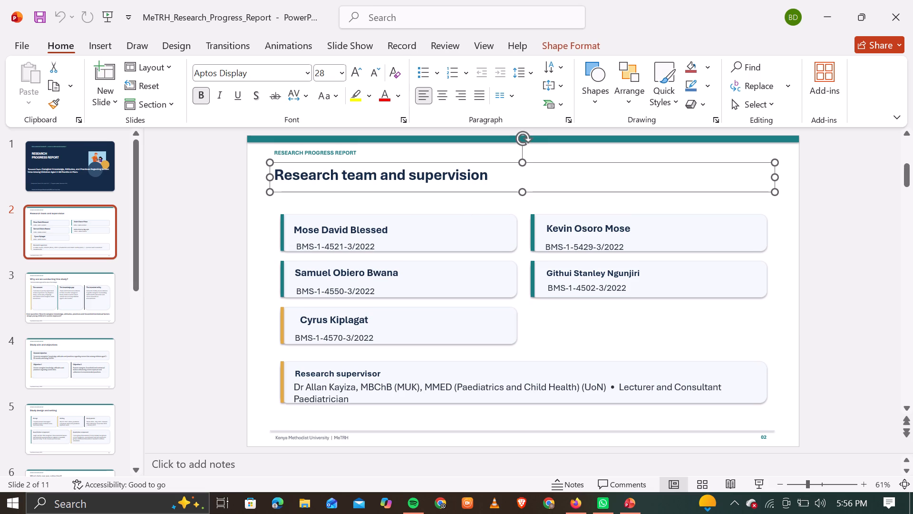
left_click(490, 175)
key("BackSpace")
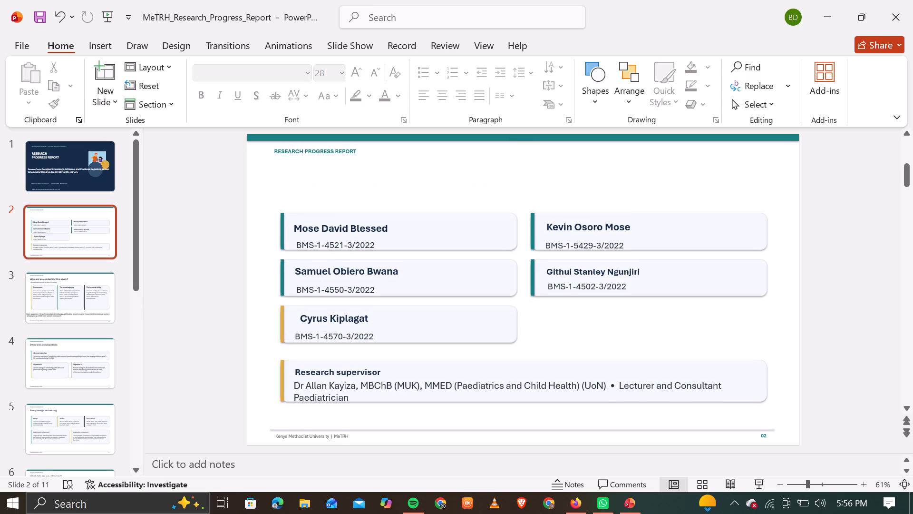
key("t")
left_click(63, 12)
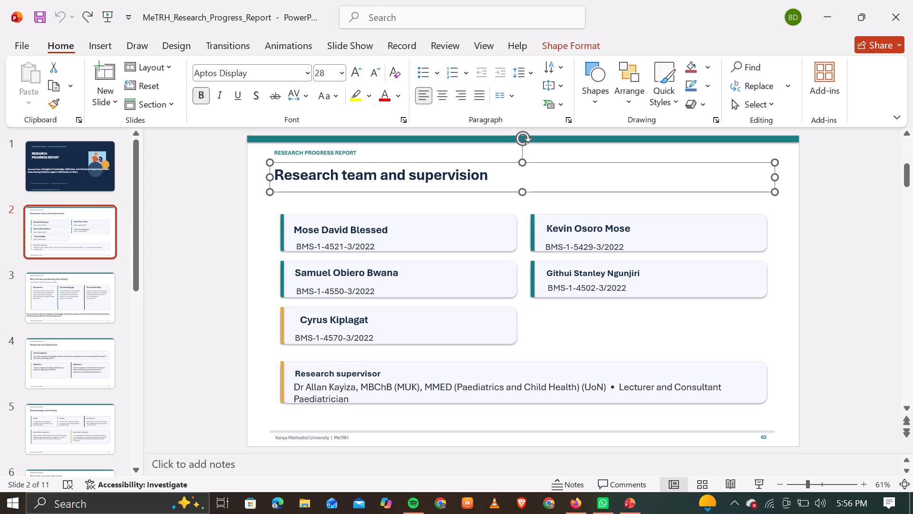
Shorten the title of slide 2 to "Research team".
left_click(220, 252)
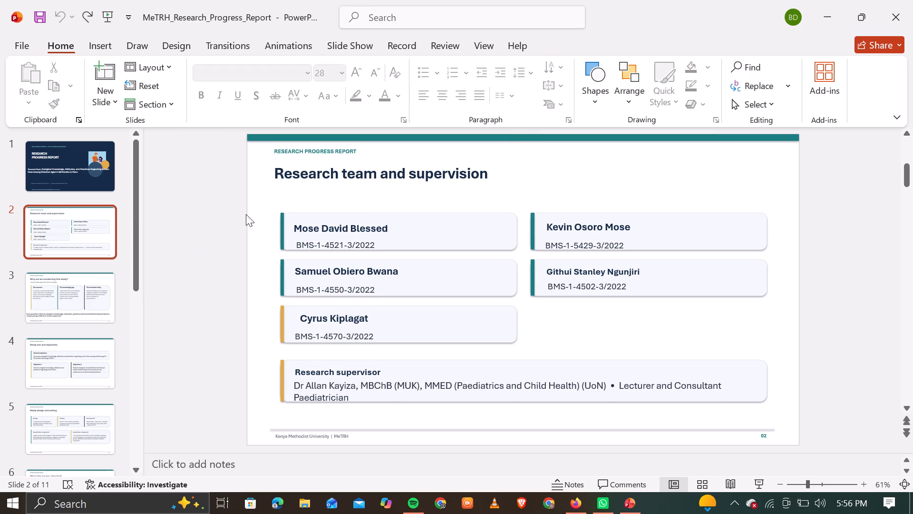
left_click(326, 176)
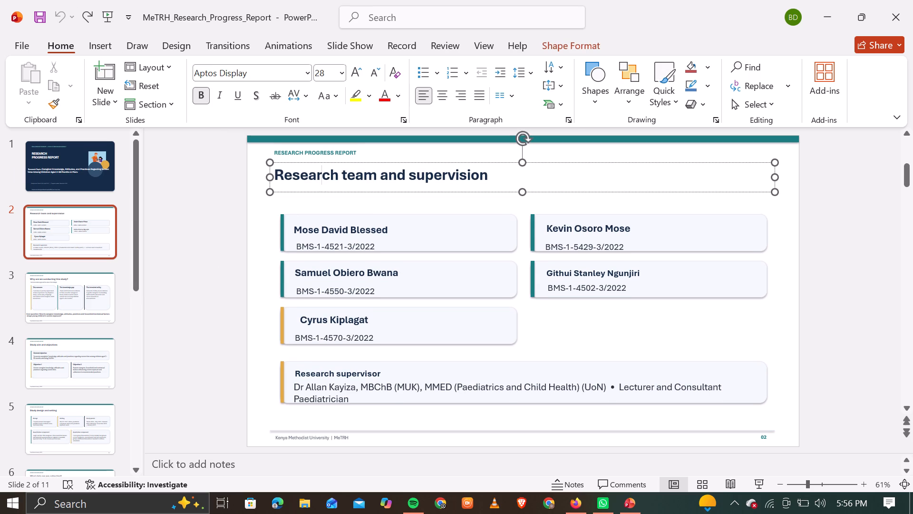
key("Right")
key("Right")
key("Right")
key("Right")
key("Right")
key("Right")
key("Right")
key("Right")
key("Right")
key("Right")
key("Right")
key("Right")
key("Right")
key("Right")
key("Right")
key("Right")
key("Right")
key("Right")
key("Right")
key("Right")
key("BackSpace")
key("BackSpace")
key("BackSpace")
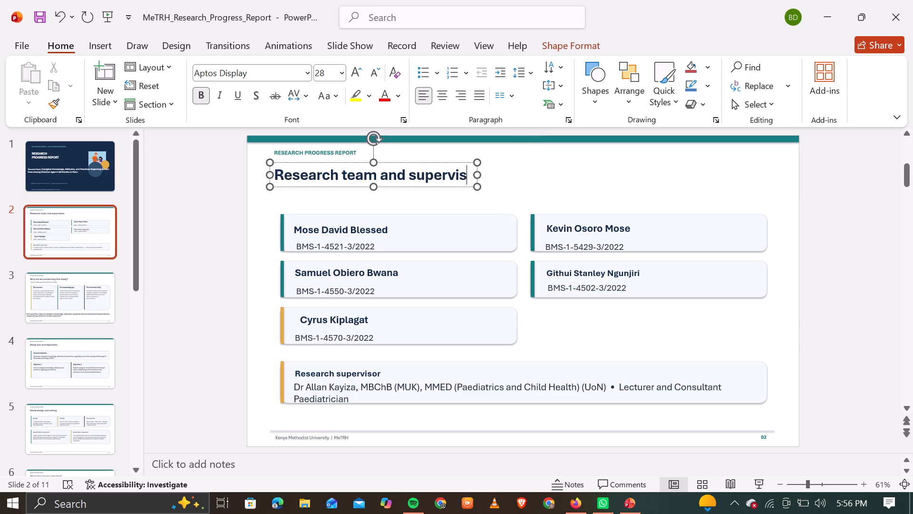
key("BackSpace")
key("BackSpace")
key("BackSpace")
key("BackSpace")
key("BackSpace")
key("BackSpace")
key("BackSpace")
key("BackSpace")
key("BackSpace")
key("BackSpace")
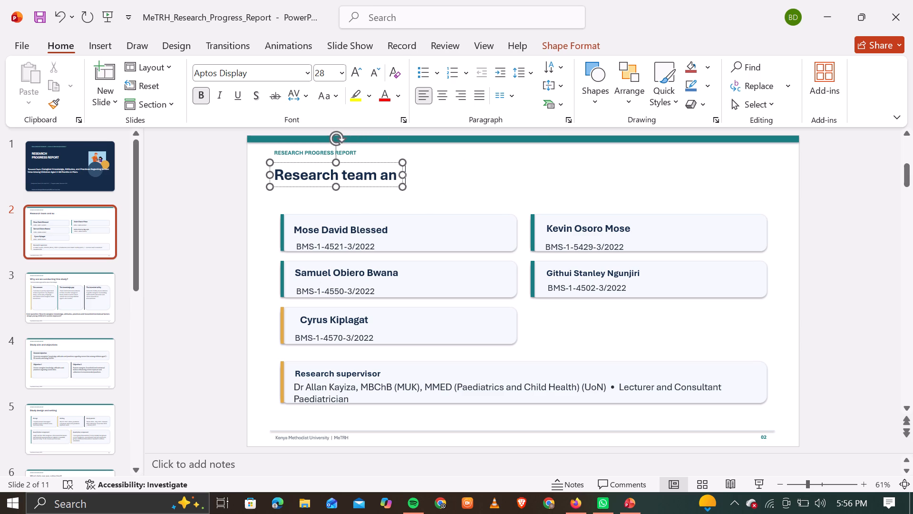
key("BackSpace")
key("BackSpace")
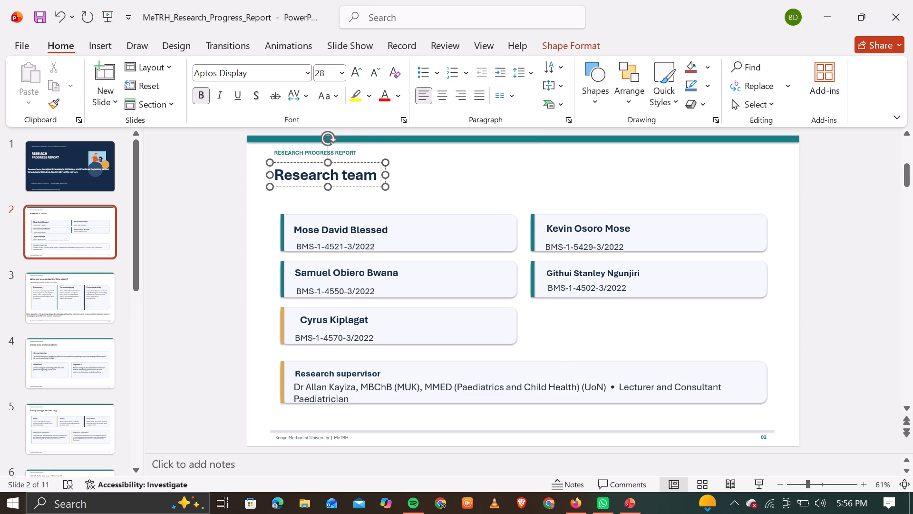
left_click(562, 340)
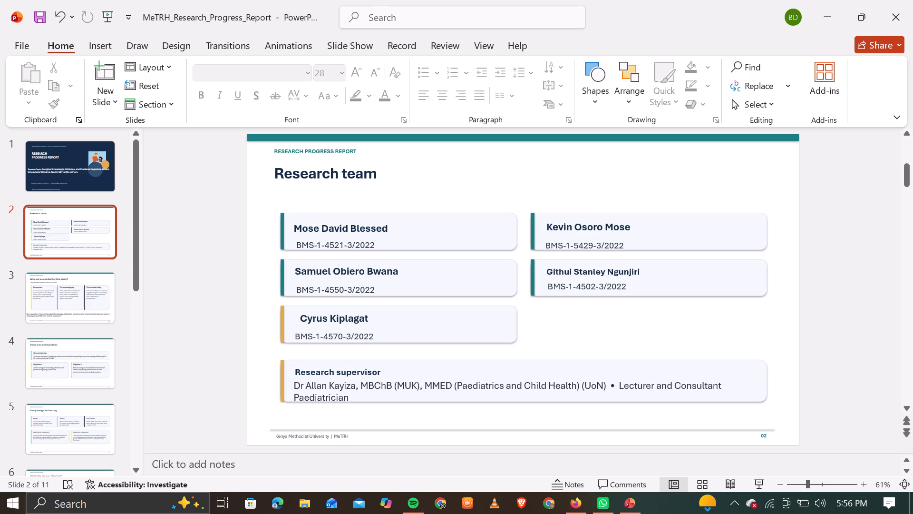
Delete the "Kenya Methodist University | MeTRH" footer text box from slide 2.
scroll(436, 316, "down", 1)
scroll(436, 316, "up", 1)
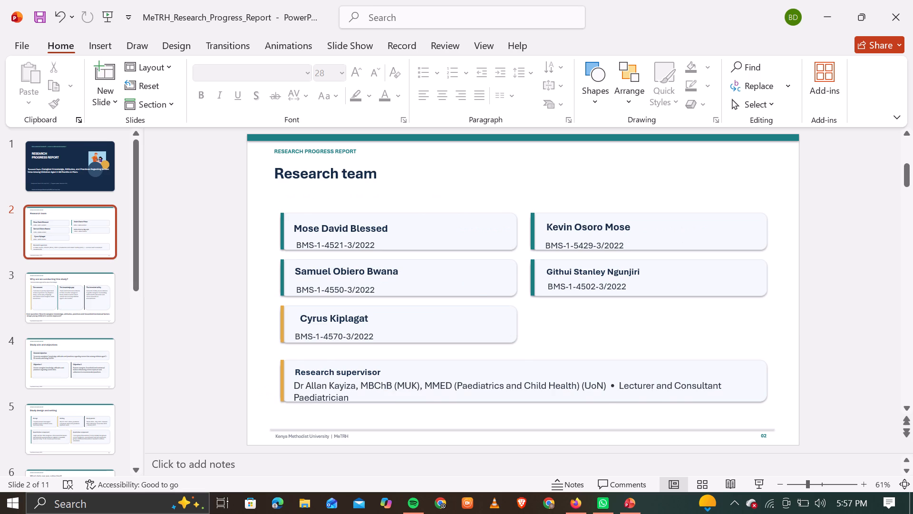
scroll(436, 316, "down", 1)
scroll(436, 316, "up", 1)
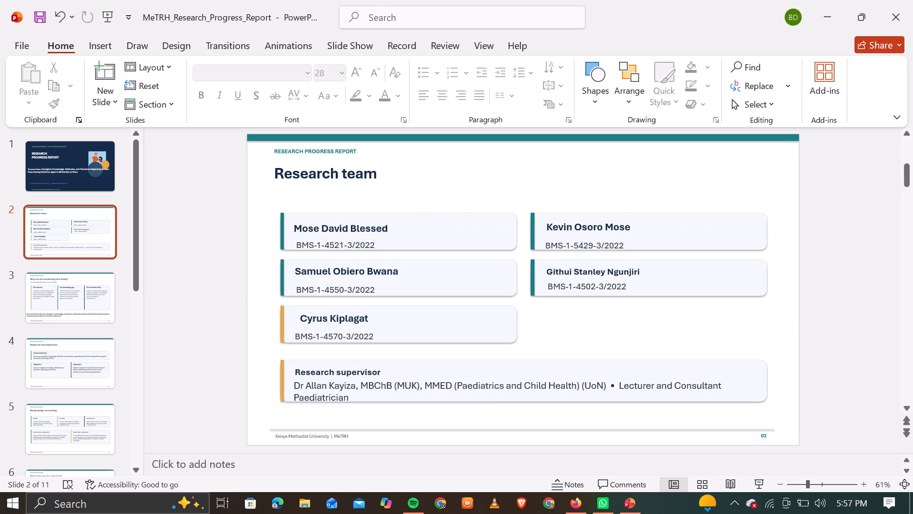
left_click(365, 435)
left_click(350, 435)
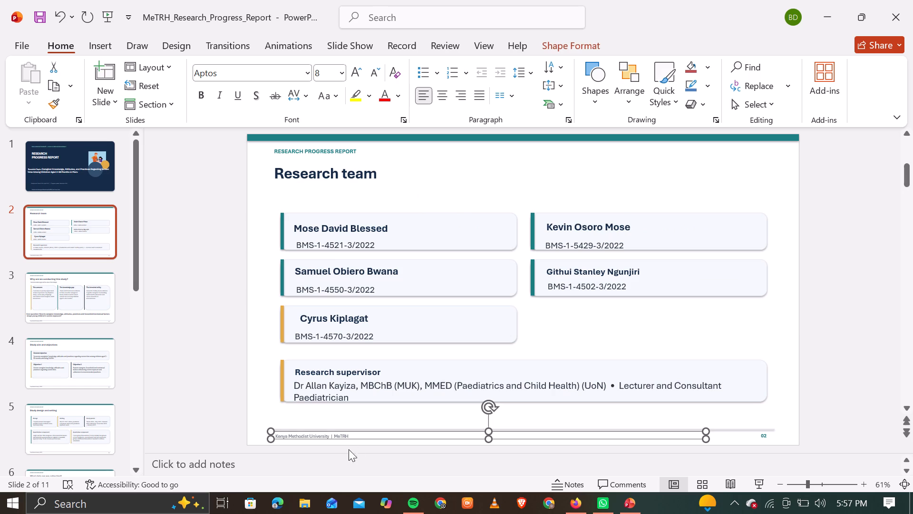
left_click(348, 431)
left_click(353, 433)
key("BackSpace")
Delete the "Kenya Methodist University | MeTRH" footer text box from each of slides 3 to 6.
scroll(377, 409, "down", 1)
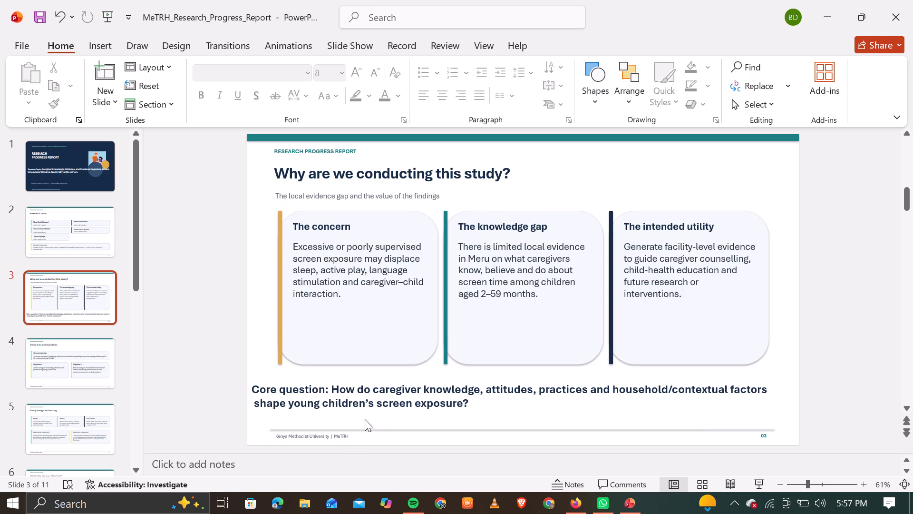
left_click(353, 433)
key("BackSpace")
scroll(353, 432, "down", 1)
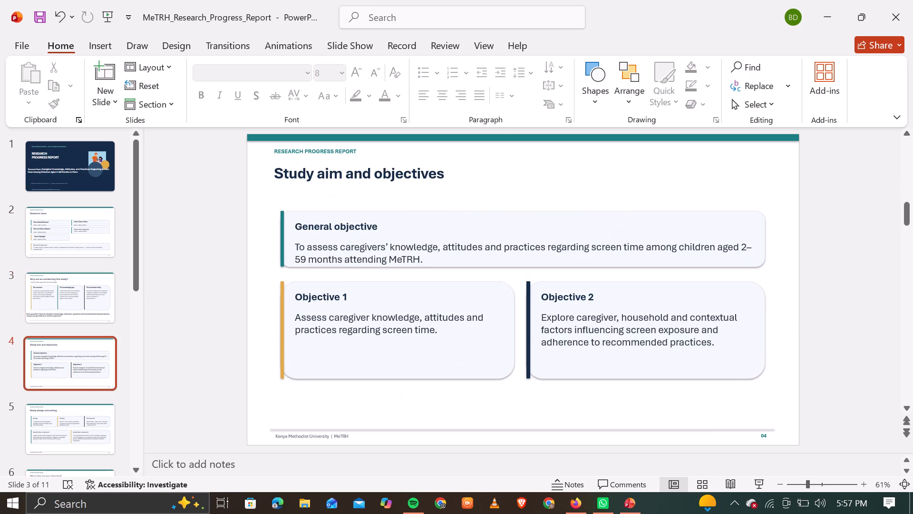
left_click(352, 433)
key("BackSpace")
scroll(352, 433, "down", 1)
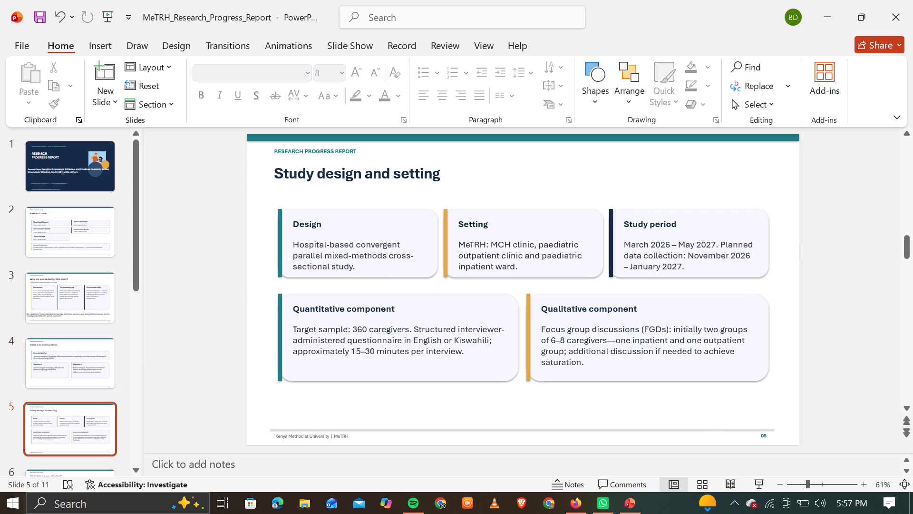
left_click(352, 433)
key("BackSpace")
scroll(352, 433, "down", 1)
left_click(352, 433)
key("BackSpace")
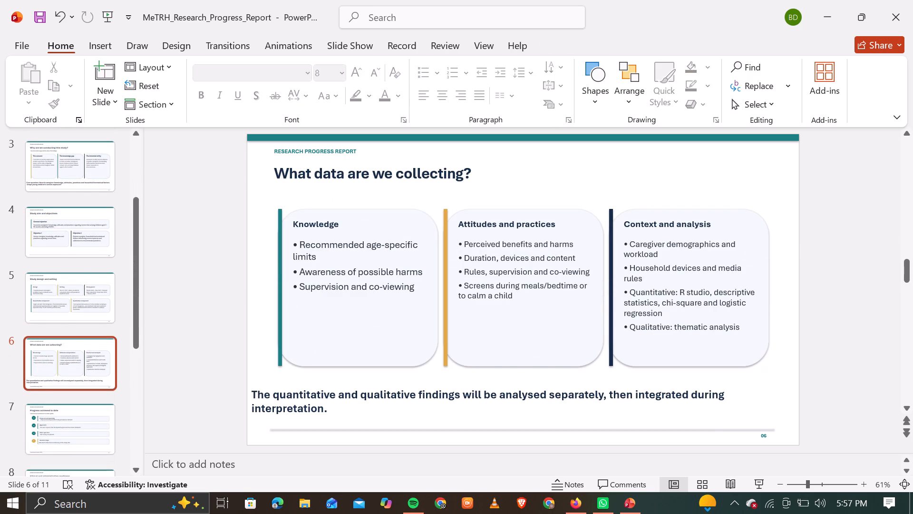
Delete the "Kenya Methodist University | MeTRH" footer text box from each of slides 7 to 10.
scroll(352, 433, "down", 1)
left_click(352, 433)
key("BackSpace")
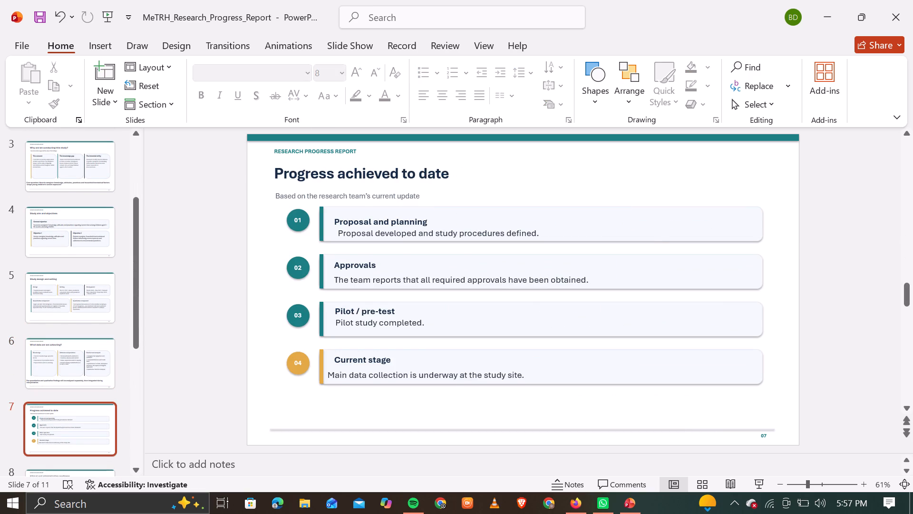
scroll(352, 433, "down", 1)
left_click(352, 433)
key("BackSpace")
scroll(352, 433, "down", 1)
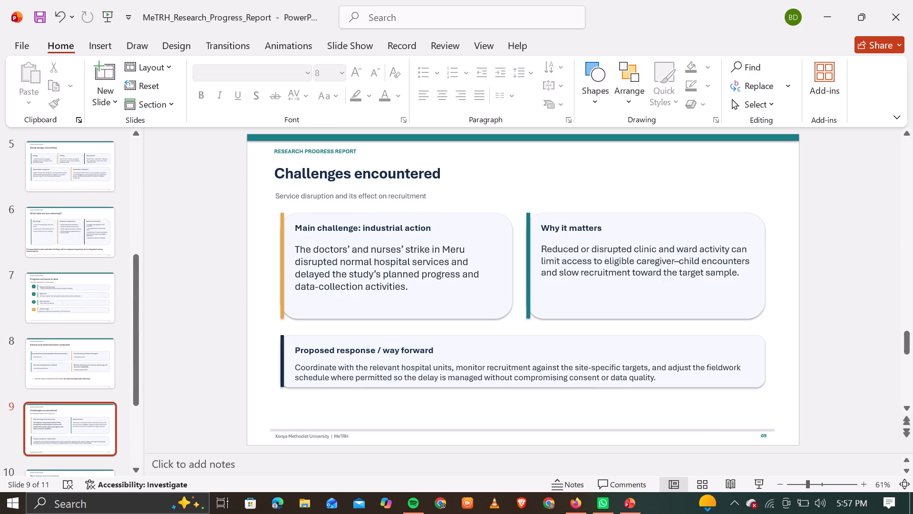
left_click(352, 433)
key("BackSpace")
scroll(352, 433, "down", 1)
left_click(352, 433)
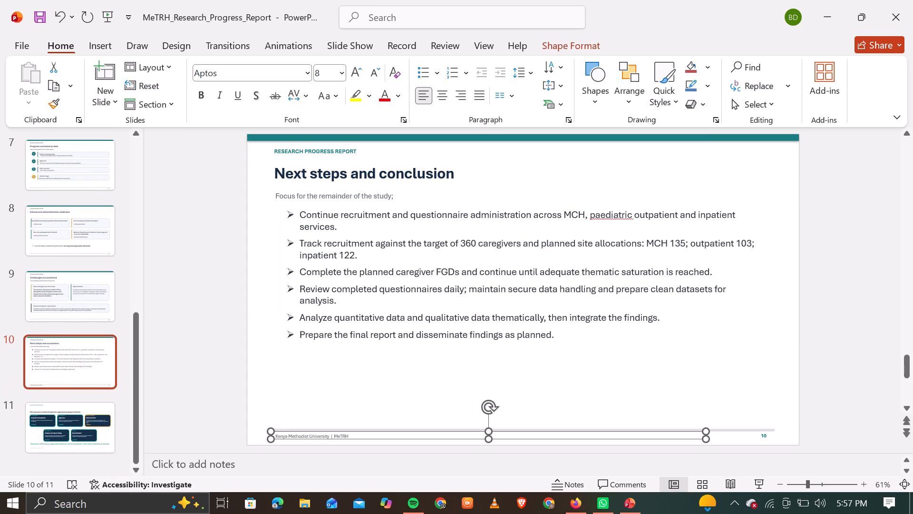
key("BackSpace")
Delete the "Kenya Methodist University | MeTRH" footer text box from slide 11.
scroll(352, 433, "down", 1)
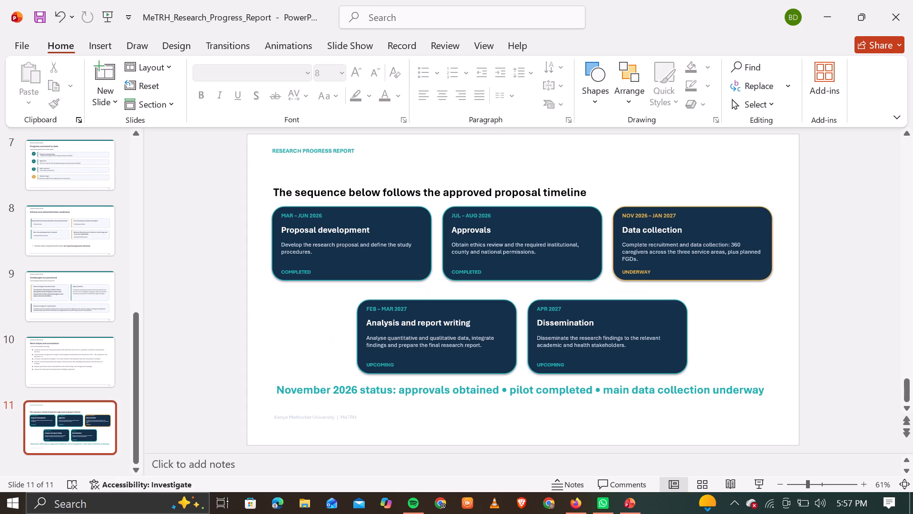
left_click(354, 413)
key("BackSpace")
Remove the small "RESEARCH PROGRESS REPORT" header above the timeline heading on slide 11.
scroll(347, 248, "up", 1)
scroll(347, 248, "down", 1)
left_click(341, 152)
key("BackSpace")
key("BackSpace")
key("BackSpace")
key("BackSpace")
key("BackSpace")
key("BackSpace")
key("BackSpace")
key("BackSpace")
key("BackSpace")
key("BackSpace")
key("BackSpace")
key("BackSpace")
key("BackSpace")
key("BackSpace")
key("BackSpace")
key("BackSpace")
key("BackSpace")
key("BackSpace")
key("BackSpace")
key("BackSpace")
key("BackSpace")
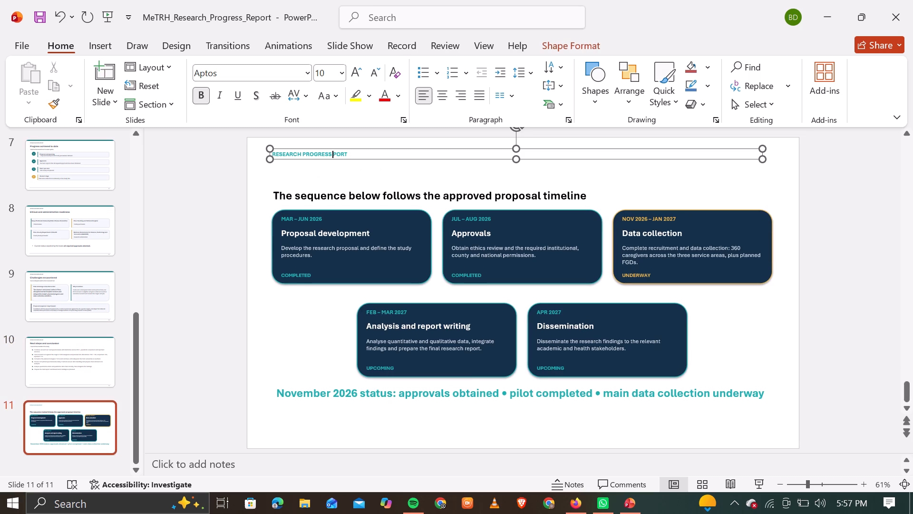
left_click(341, 152)
key("BackSpace")
Remove all of the small "RESEARCH PROGRESS REPORT" header text above the title on slide 10.
scroll(341, 152, "up", 1)
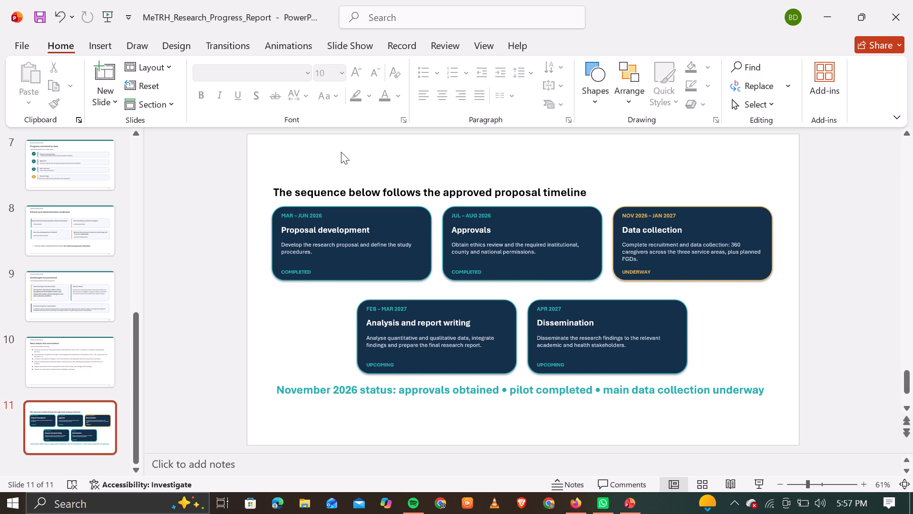
left_click(341, 152)
key("BackSpace")
key("BackSpace")
key("BackSpace")
key("BackSpace")
key("BackSpace")
key("BackSpace")
key("BackSpace")
key("BackSpace")
key("BackSpace")
key("BackSpace")
key("BackSpace")
key("BackSpace")
key("BackSpace")
key("BackSpace")
key("BackSpace")
key("BackSpace")
key("BackSpace")
key("BackSpace")
key("BackSpace")
key("BackSpace")
key("BackSpace")
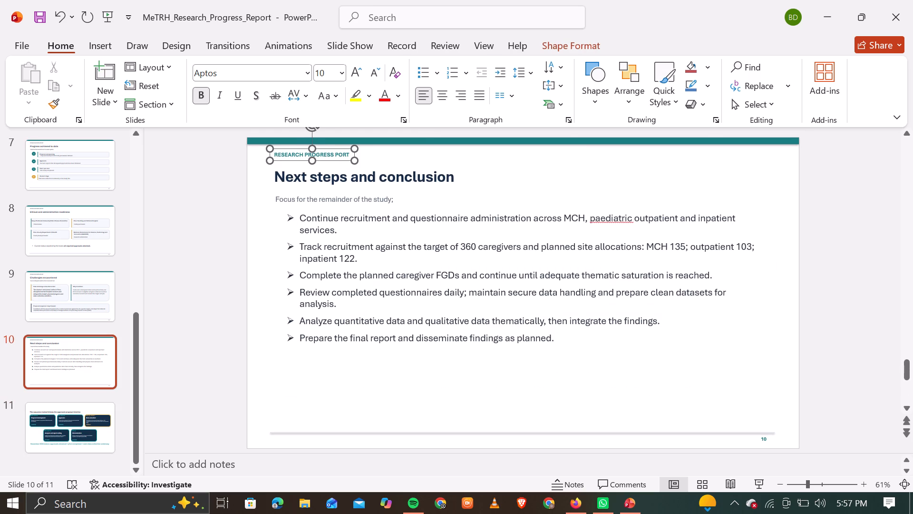
key("BackSpace")
left_click(341, 152)
key("BackSpace")
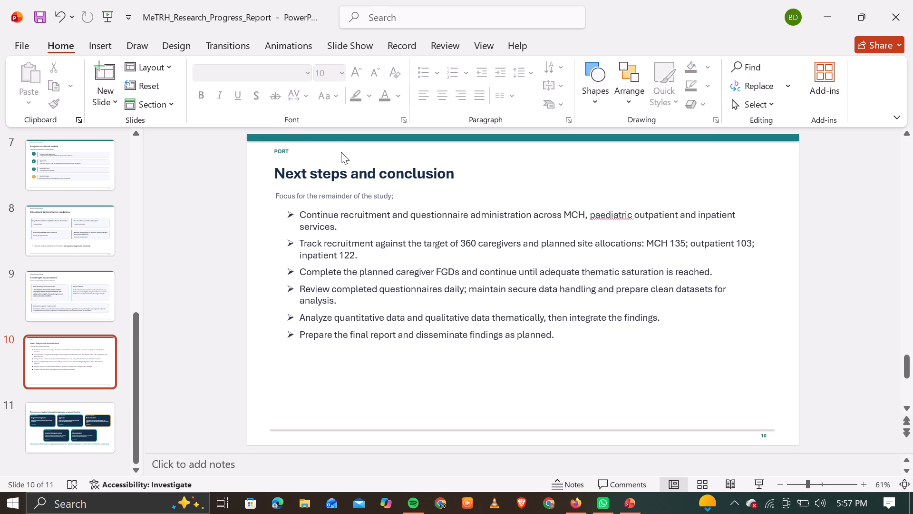
left_click(315, 154)
left_click(287, 153)
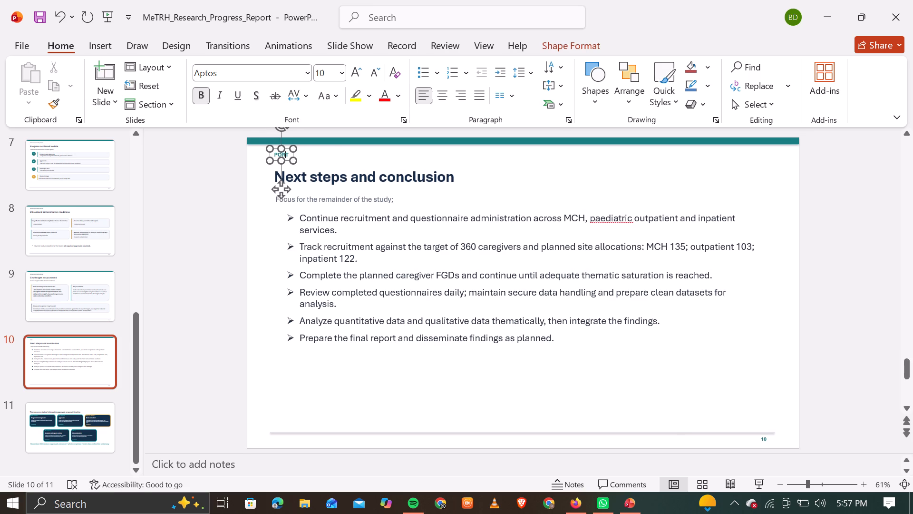
key("BackSpace")
key("BackSpace")
key("BackSpace")
key("BackSpace")
key("BackSpace")
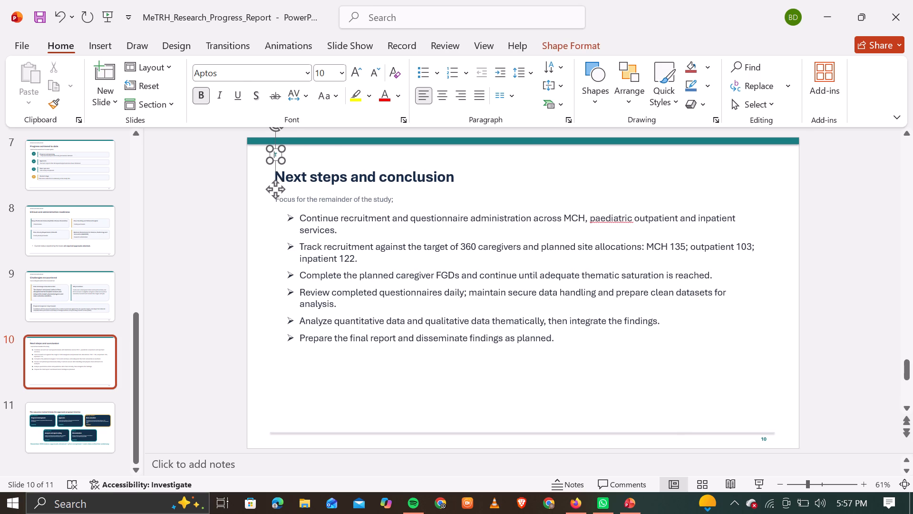
left_click(304, 167)
left_click(298, 155)
left_click(293, 148)
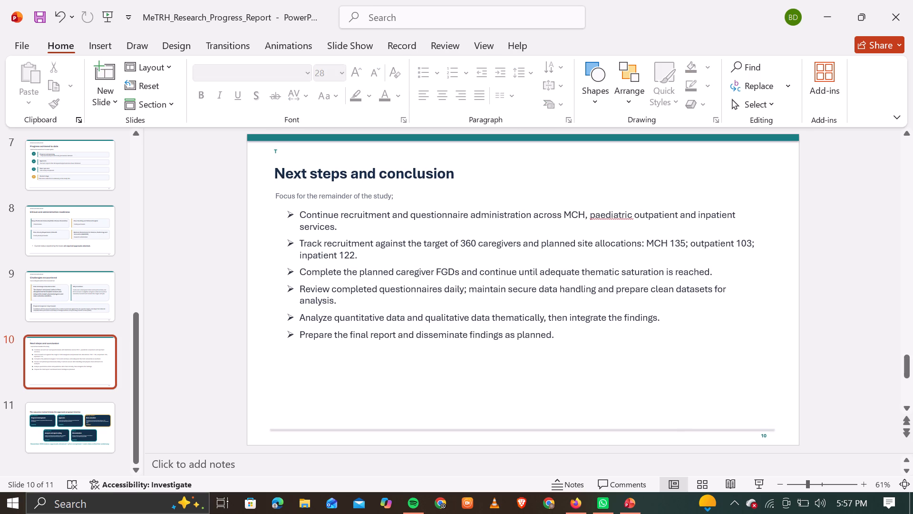
left_click(279, 152)
key("BackSpace")
Delete the small "RESEARCH PROGRESS REPORT" header text box above the title on each of slides 9, 8, 7 and 6.
scroll(342, 204, "up", 1)
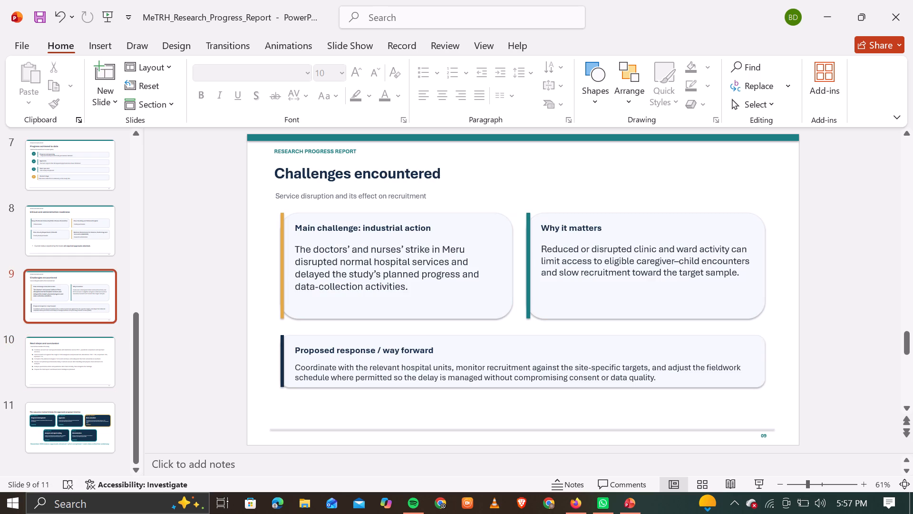
left_click(359, 151)
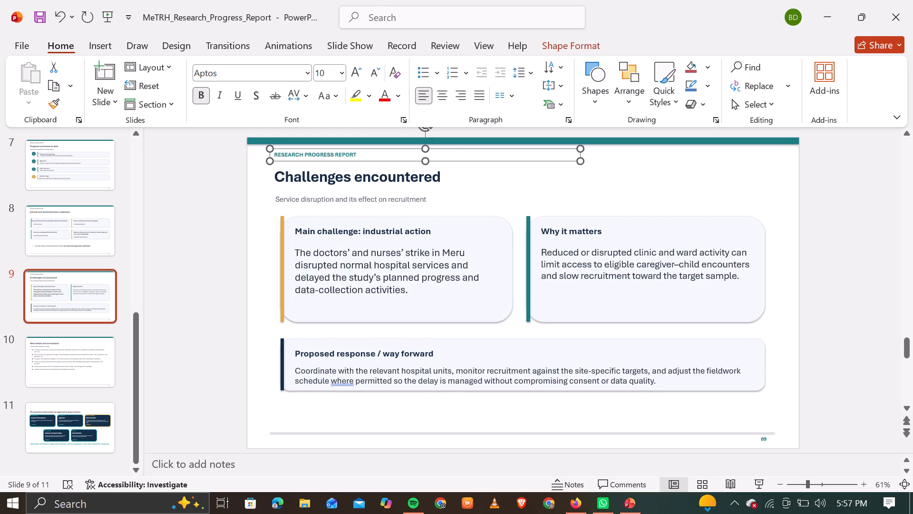
key("BackSpace")
scroll(354, 160, "up", 1)
left_click(360, 148)
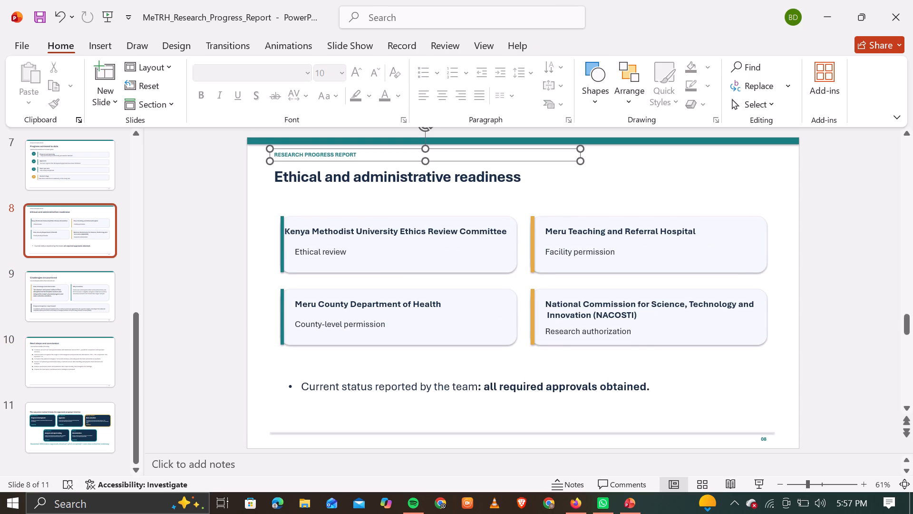
key("BackSpace")
scroll(375, 191, "up", 1)
left_click(373, 152)
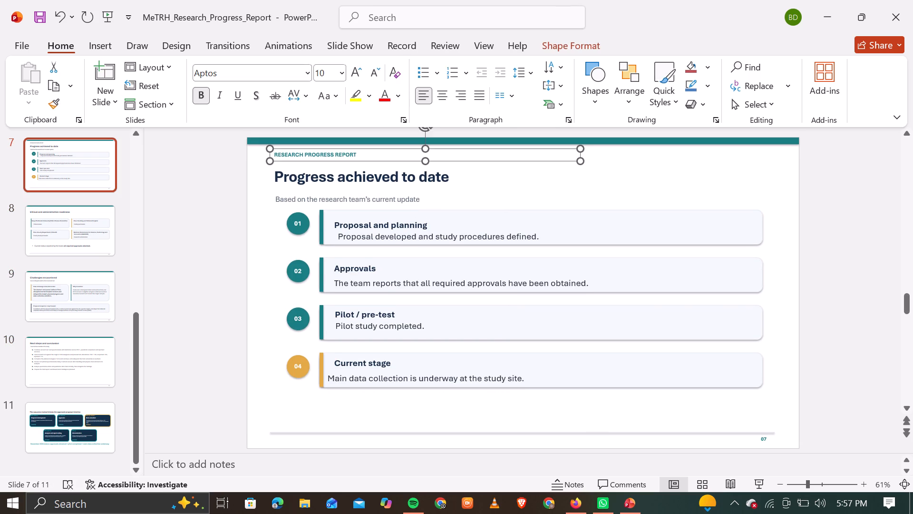
key("BackSpace")
scroll(391, 207, "up", 1)
left_click(381, 151)
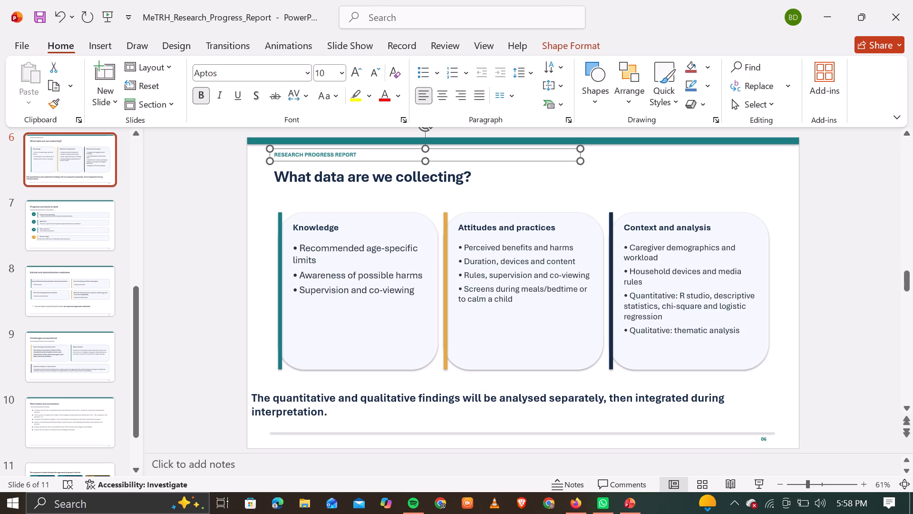
key("BackSpace")
Delete the small "RESEARCH PROGRESS REPORT" header text box above the title on each of slides 5, 4, 3 and 2.
scroll(383, 188, "up", 1)
left_click(377, 149)
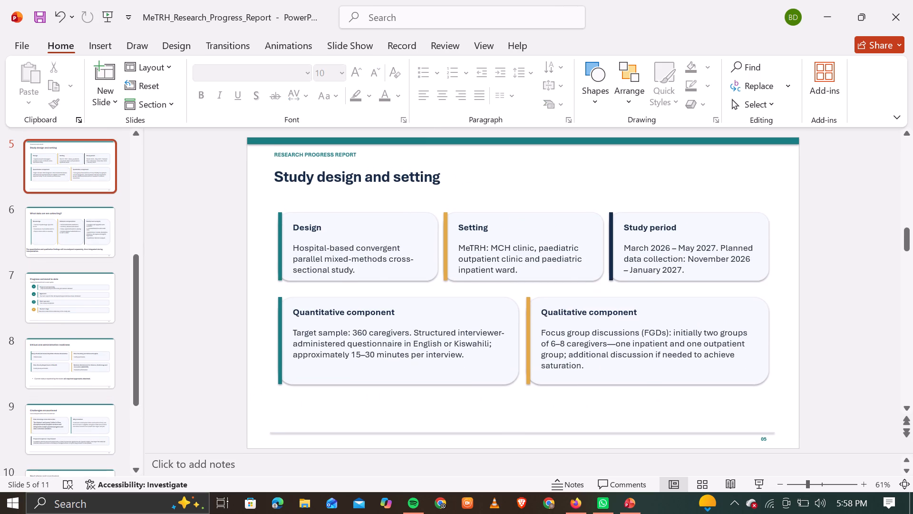
key("BackSpace")
scroll(384, 200, "up", 1)
left_click(374, 145)
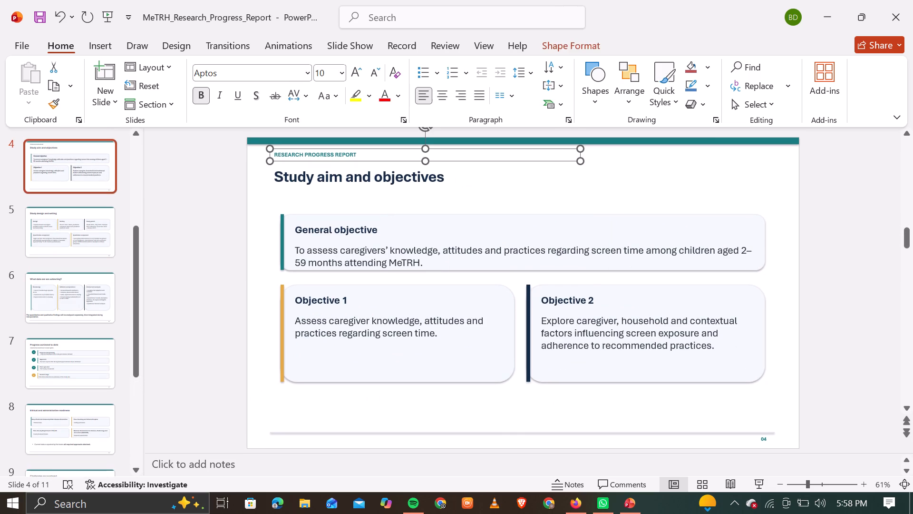
key("BackSpace")
scroll(389, 188, "up", 1)
left_click(378, 151)
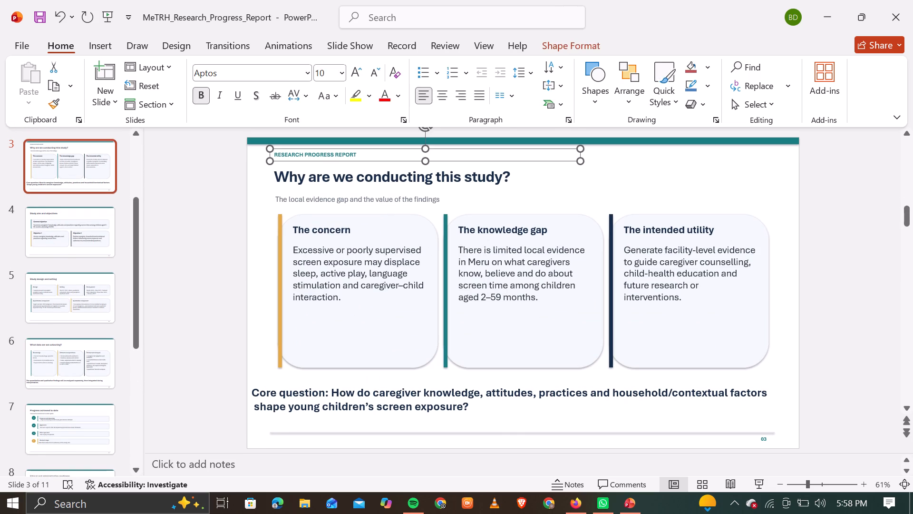
key("BackSpace")
scroll(384, 185, "up", 1)
left_click(386, 153)
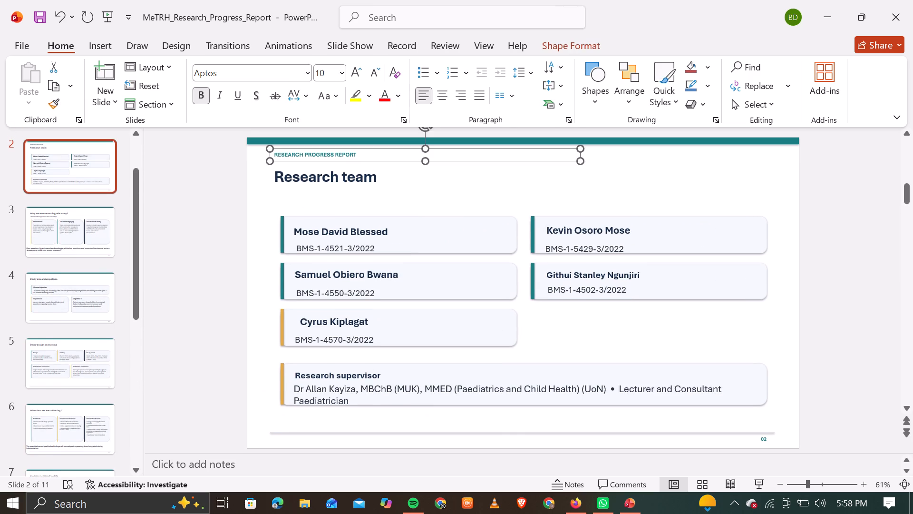
key("BackSpace")
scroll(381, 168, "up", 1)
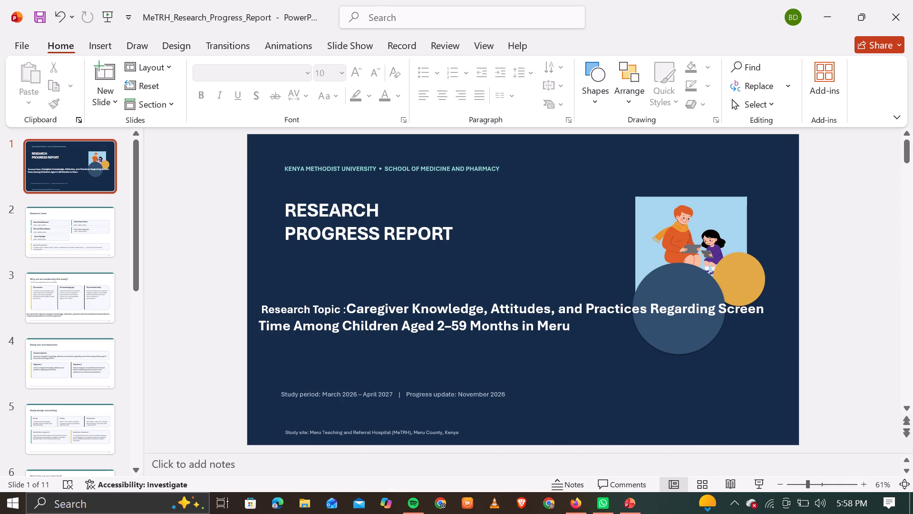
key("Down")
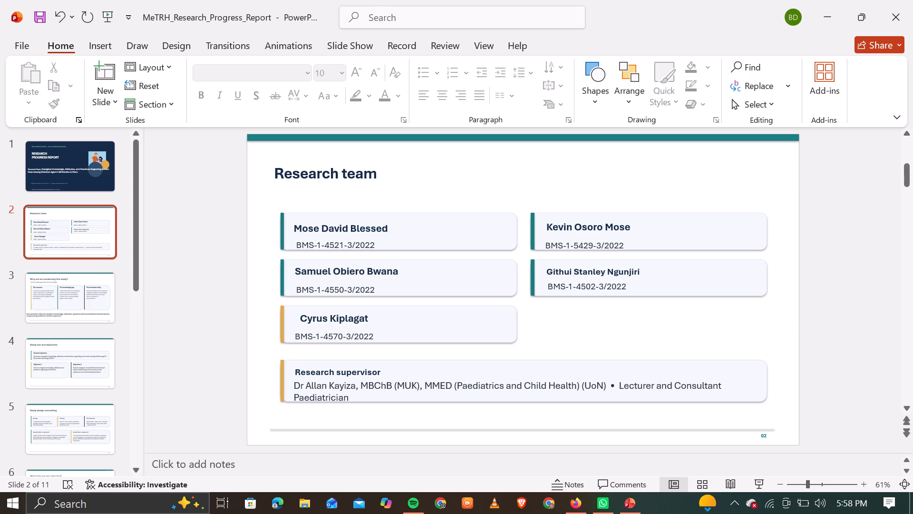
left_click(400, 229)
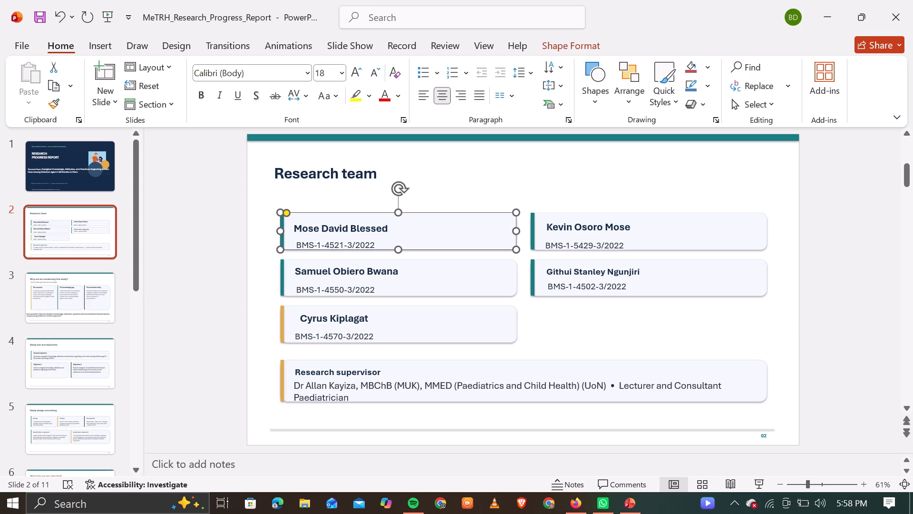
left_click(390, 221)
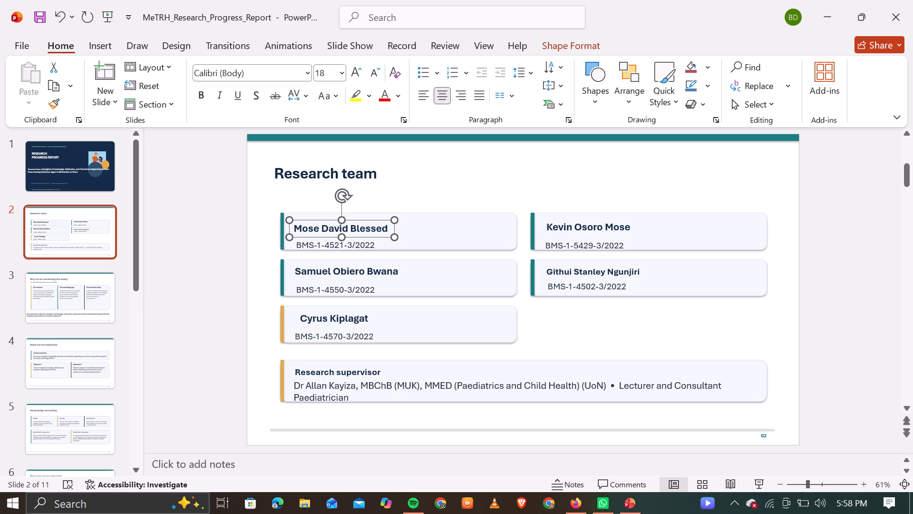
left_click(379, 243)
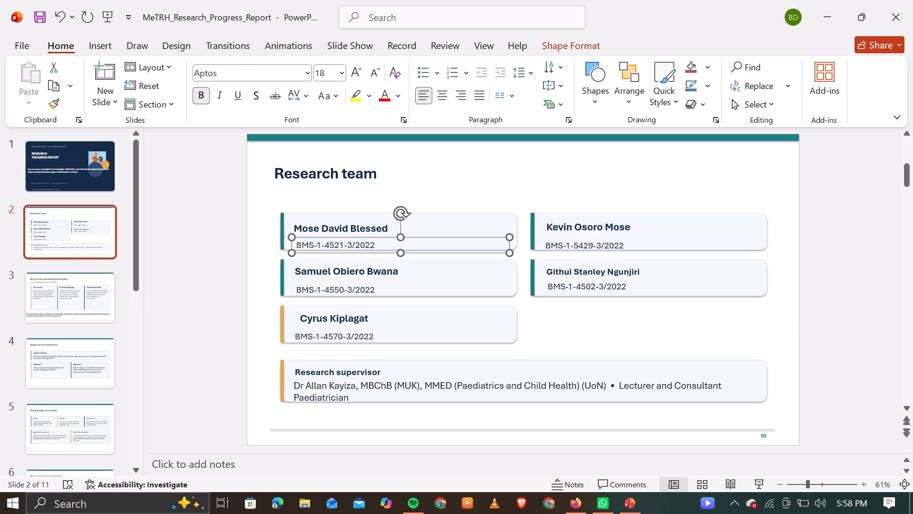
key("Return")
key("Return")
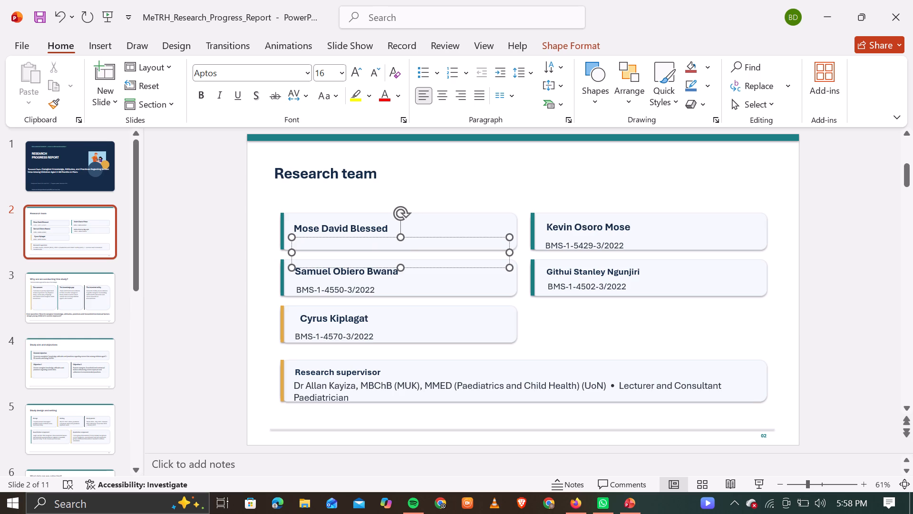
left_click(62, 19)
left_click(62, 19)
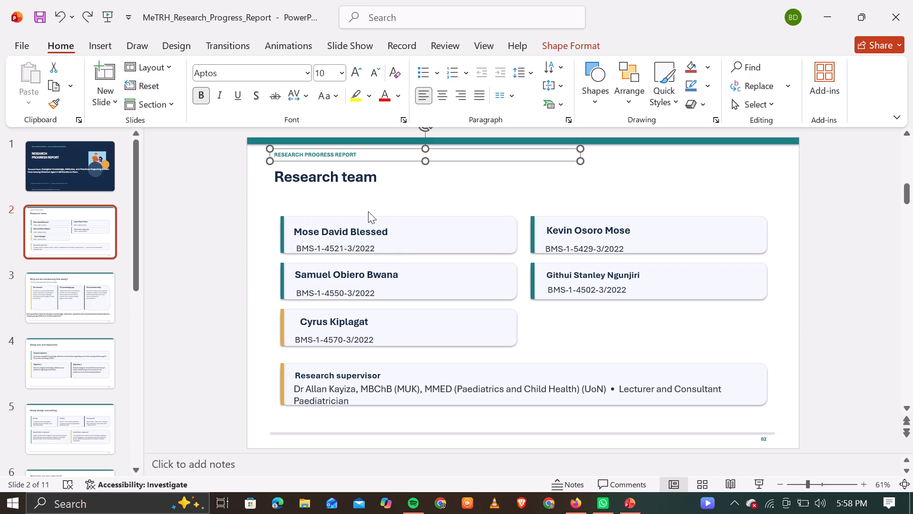
Delete the restored "RESEARCH PROGRESS REPORT" header text box above the "Research team" title on slide 2.
key("BackSpace")
Insert a new slide with the Title and Content layout directly after the "Research team" slide.
scroll(501, 221, "up", 1)
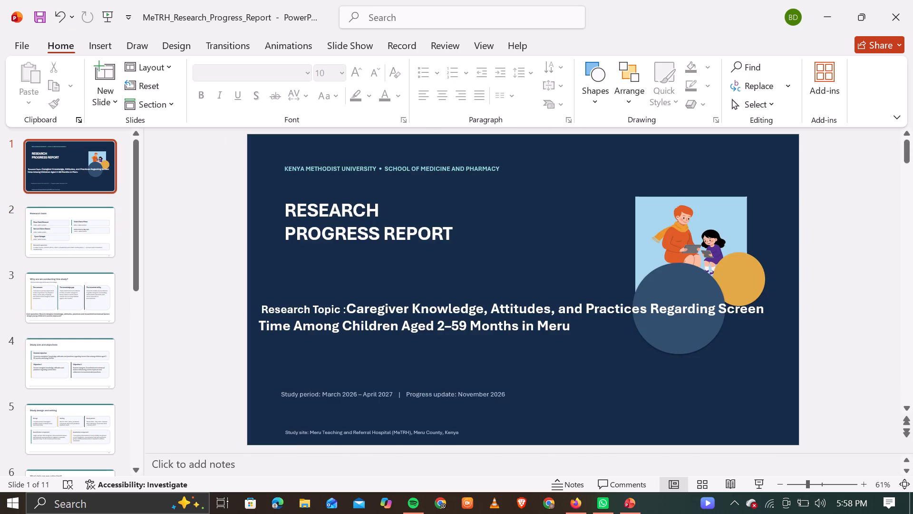
scroll(476, 232, "down", 1)
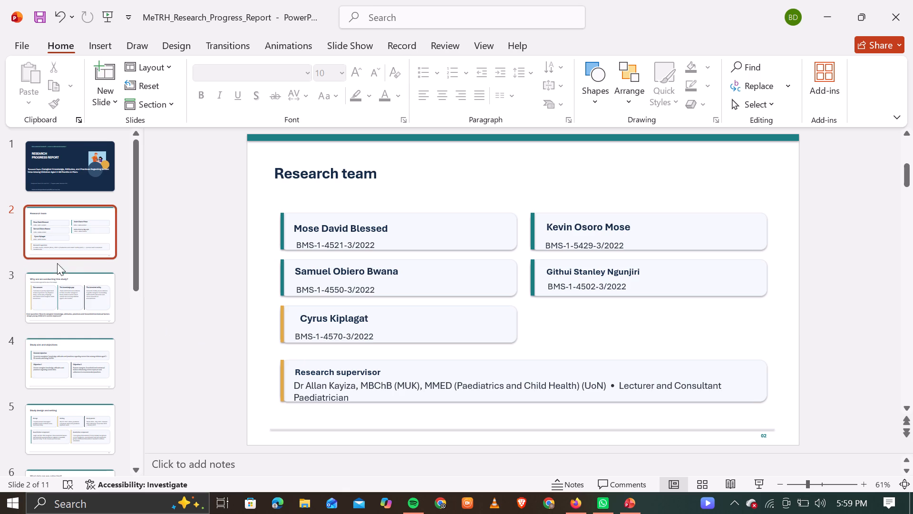
right_click(88, 238)
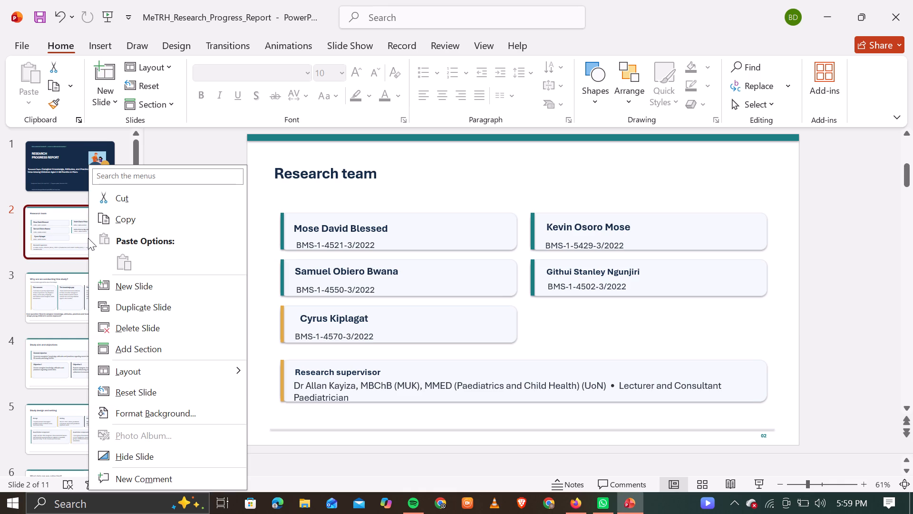
left_click(88, 238)
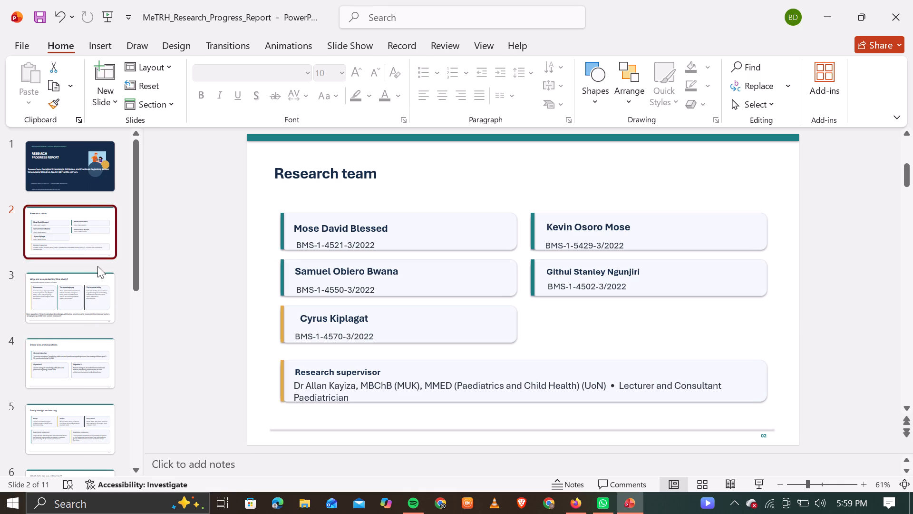
left_click(114, 108)
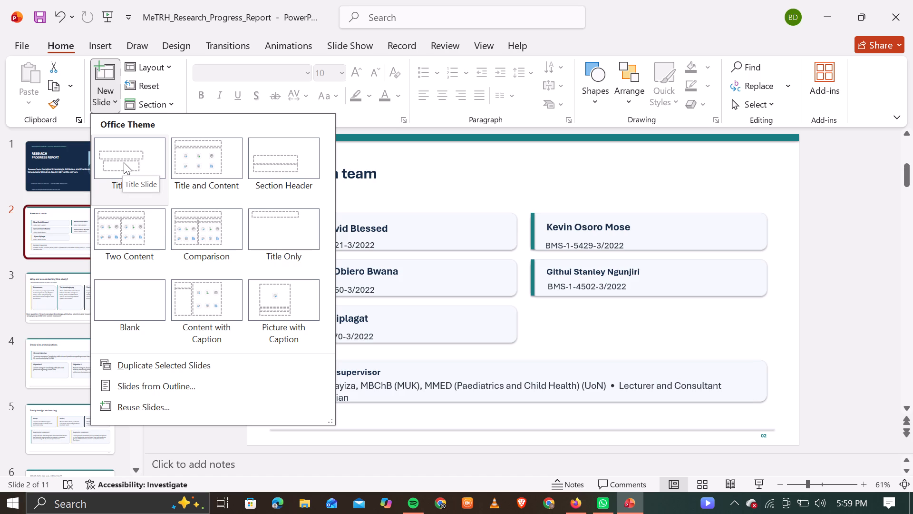
left_click(195, 157)
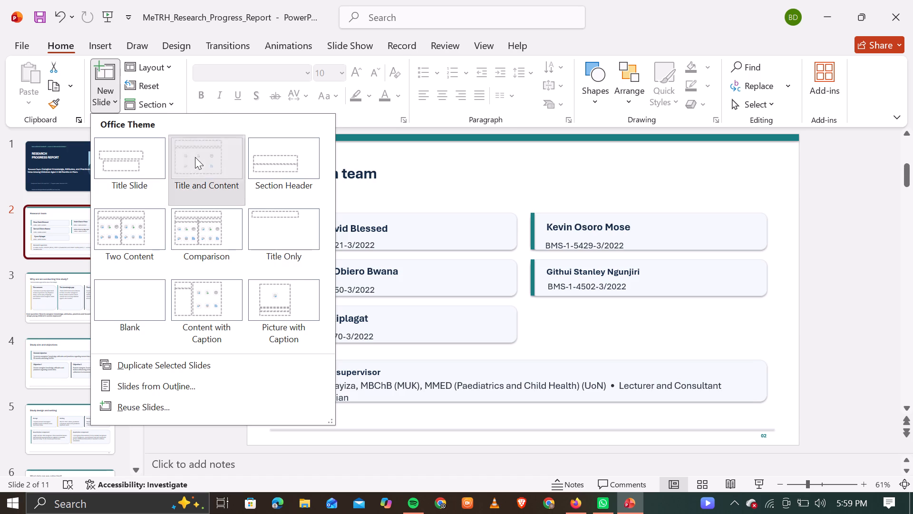
Enter "Research team" as the title of the new slide 3.
left_click(331, 180)
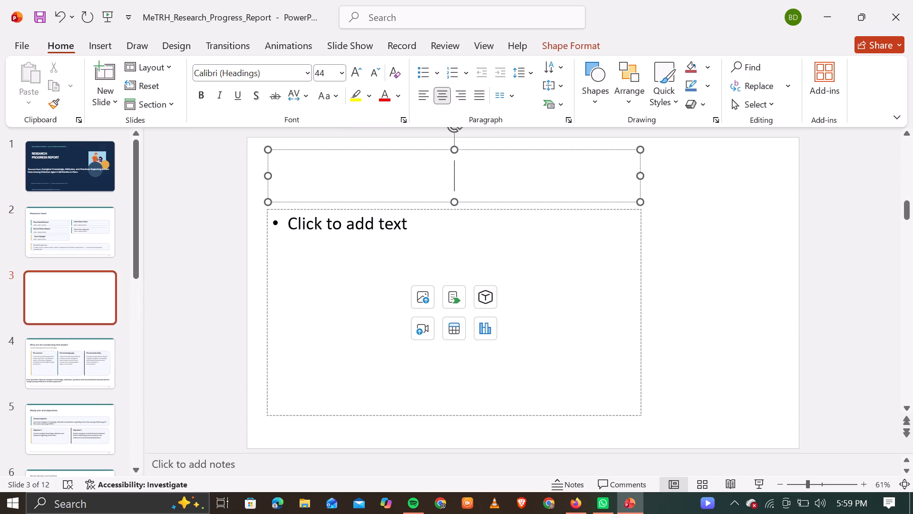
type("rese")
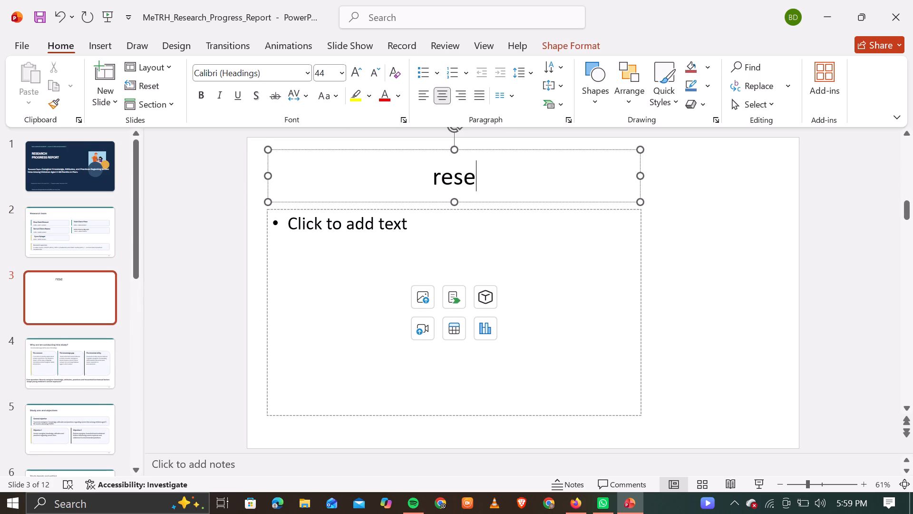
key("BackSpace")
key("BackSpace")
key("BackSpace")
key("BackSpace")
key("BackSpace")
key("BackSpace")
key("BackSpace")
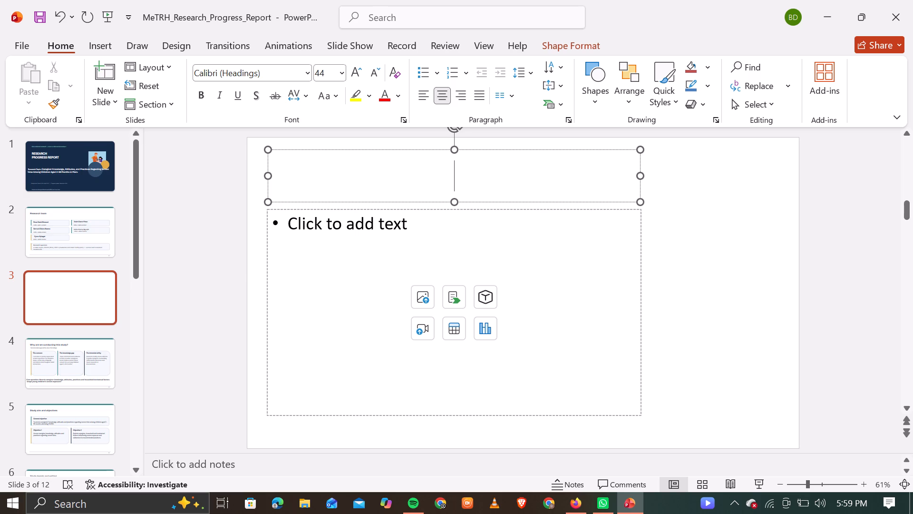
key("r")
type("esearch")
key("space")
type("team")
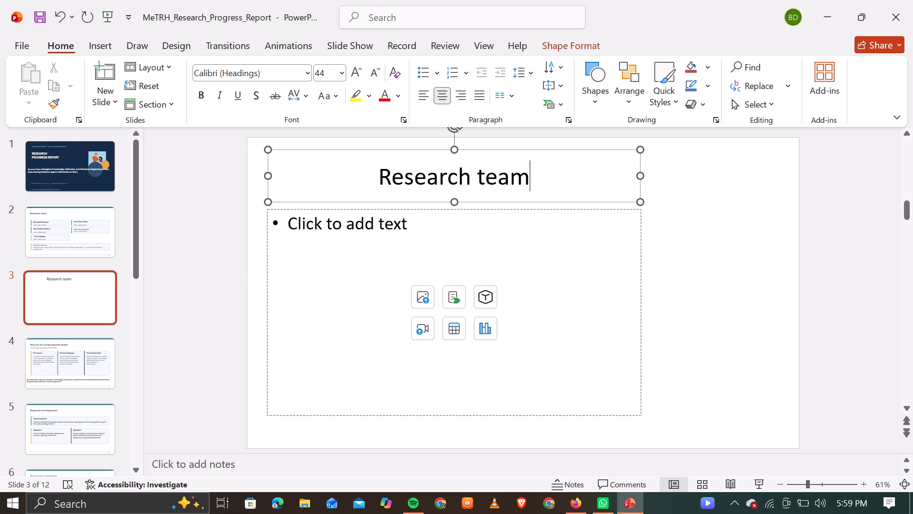
Enter the first team member's full name as item "1." in the content placeholder of slide 3 and start a new line.
left_click(314, 245)
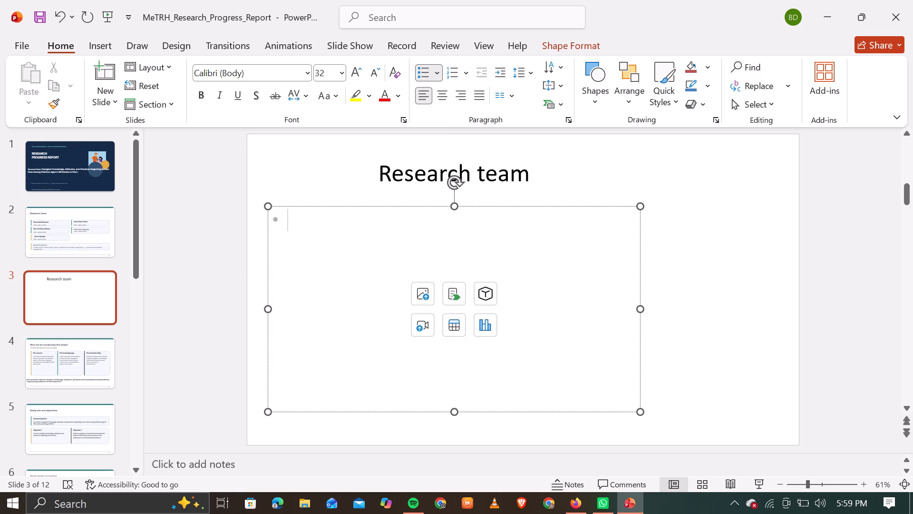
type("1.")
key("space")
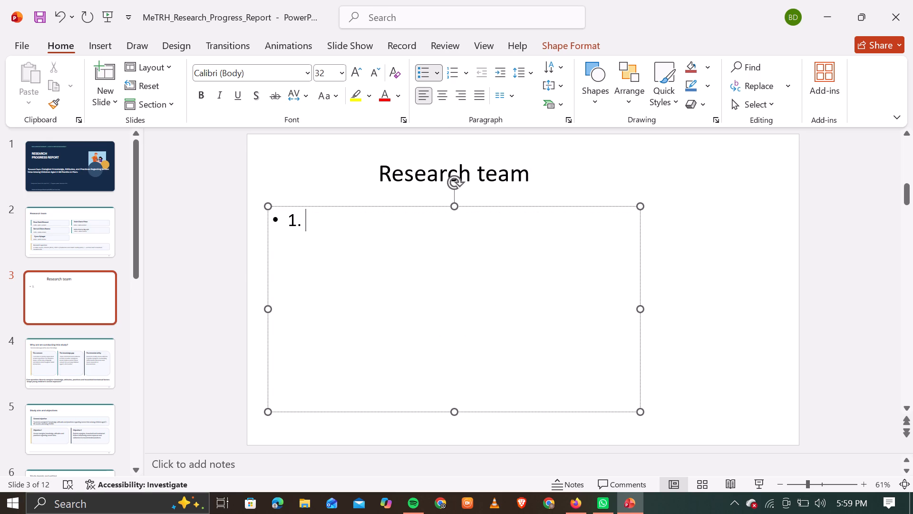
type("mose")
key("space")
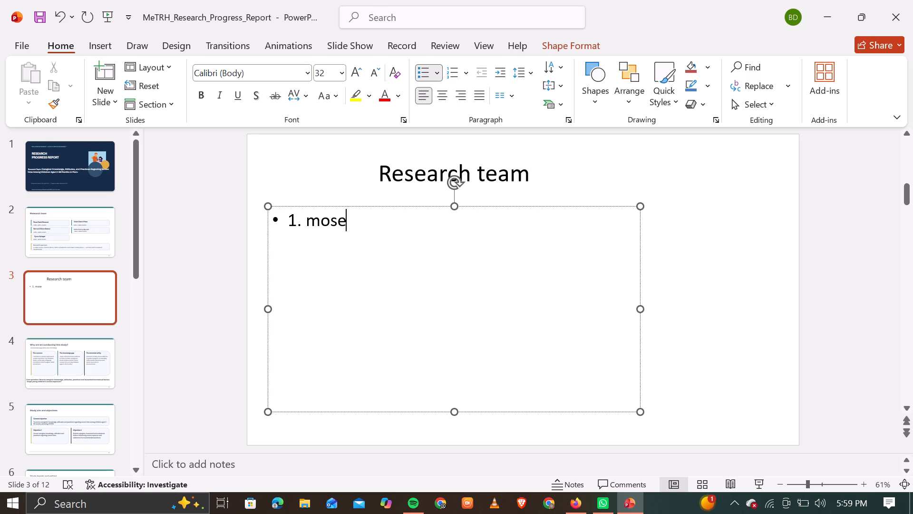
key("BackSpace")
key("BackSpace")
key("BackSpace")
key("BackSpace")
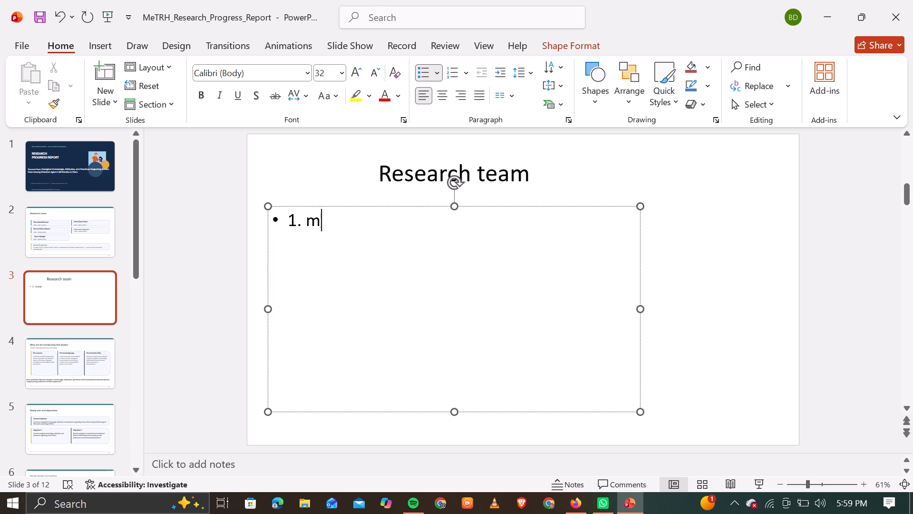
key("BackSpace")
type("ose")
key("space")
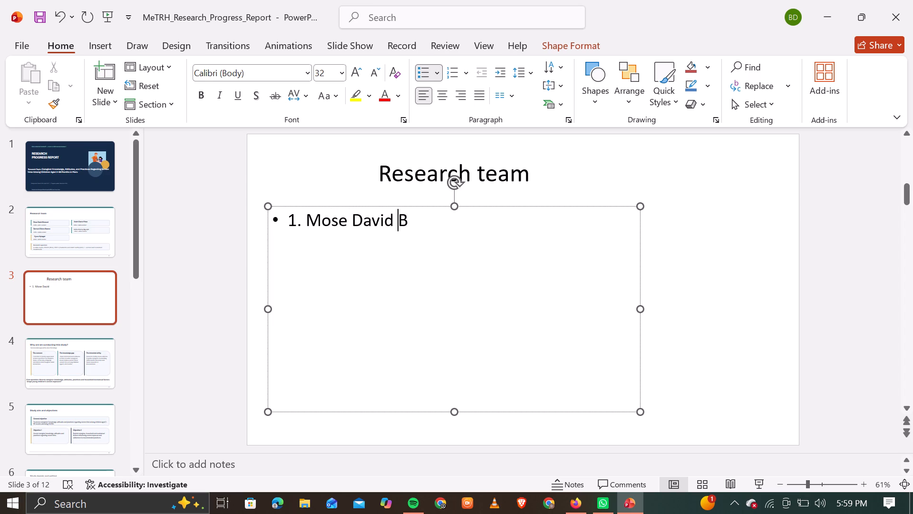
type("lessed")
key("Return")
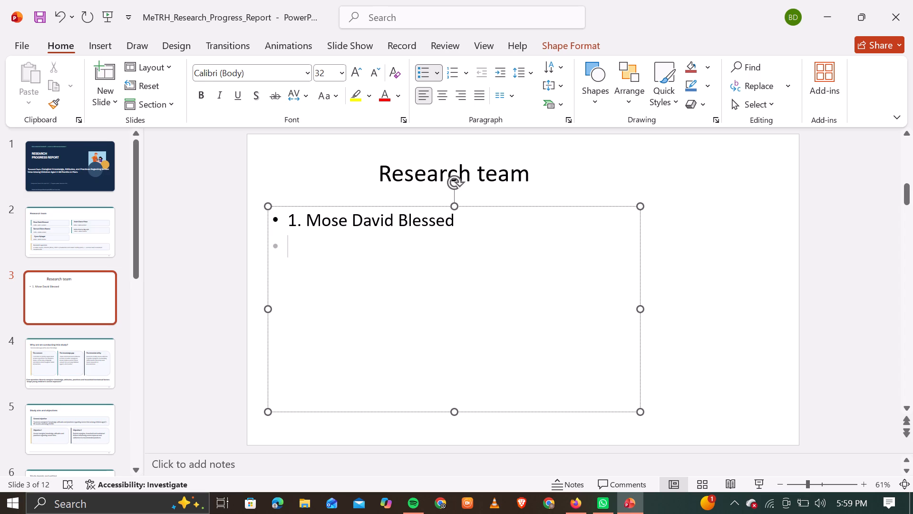
Enter the full name of the second member in slide 2's first column as item "2." on slide 3 and start a new line.
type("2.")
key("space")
left_click(78, 218)
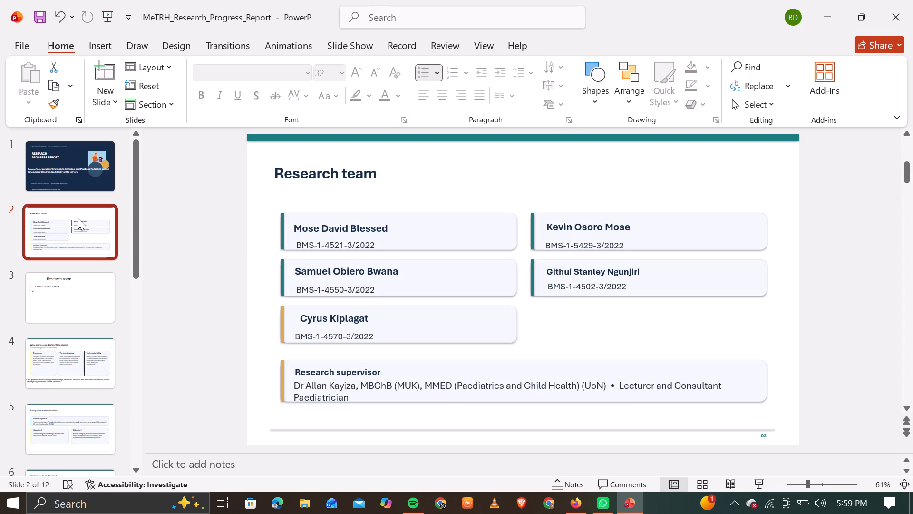
left_click(77, 284)
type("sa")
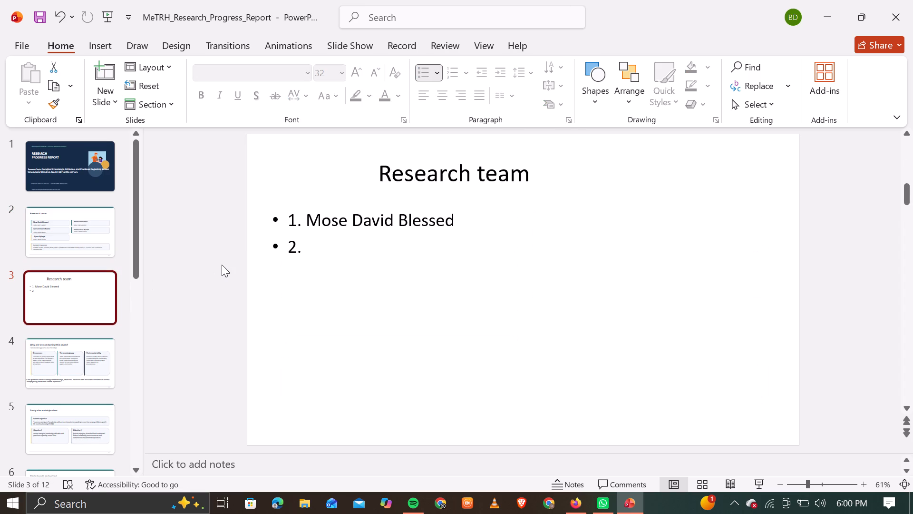
left_click(324, 244)
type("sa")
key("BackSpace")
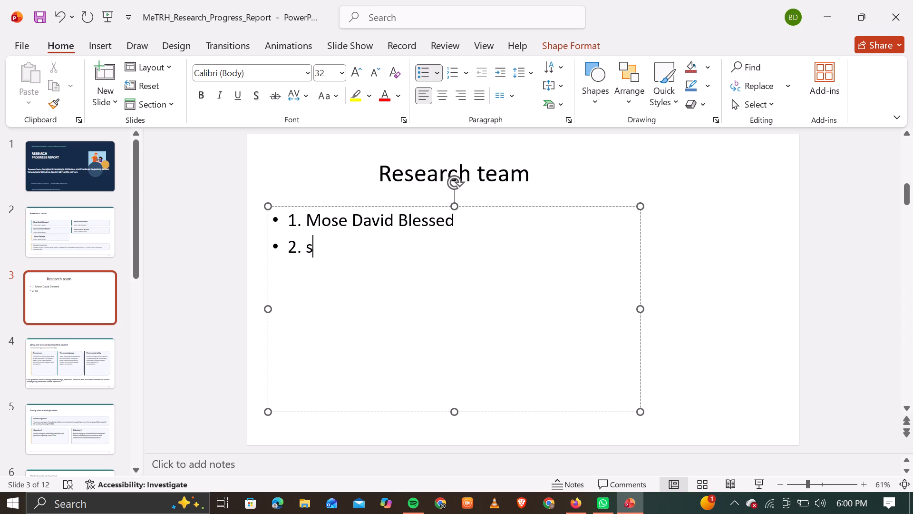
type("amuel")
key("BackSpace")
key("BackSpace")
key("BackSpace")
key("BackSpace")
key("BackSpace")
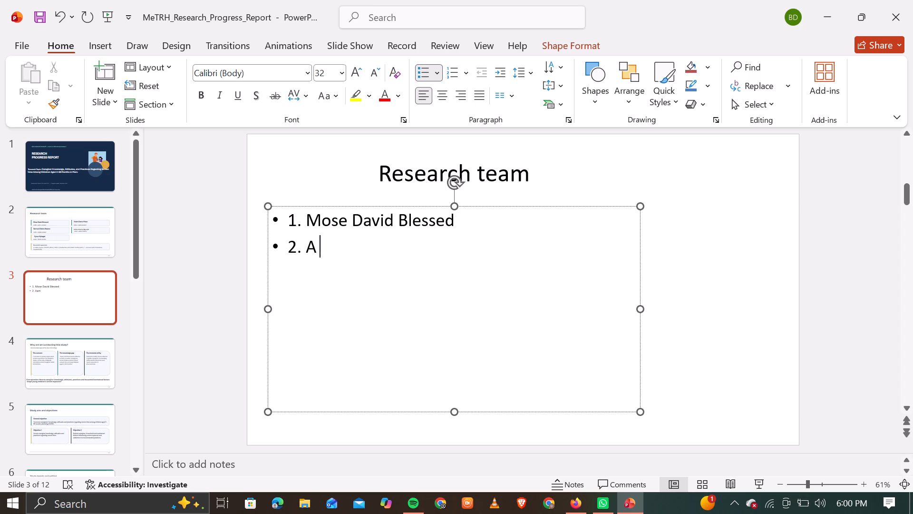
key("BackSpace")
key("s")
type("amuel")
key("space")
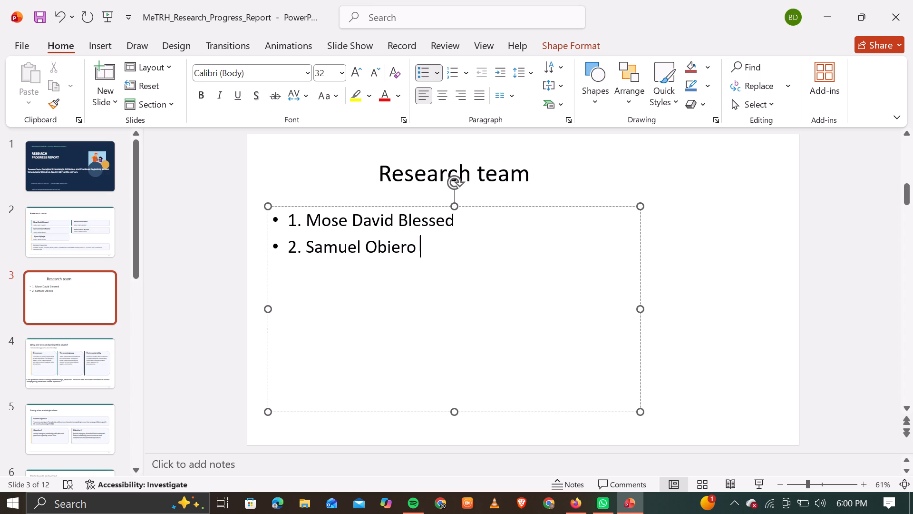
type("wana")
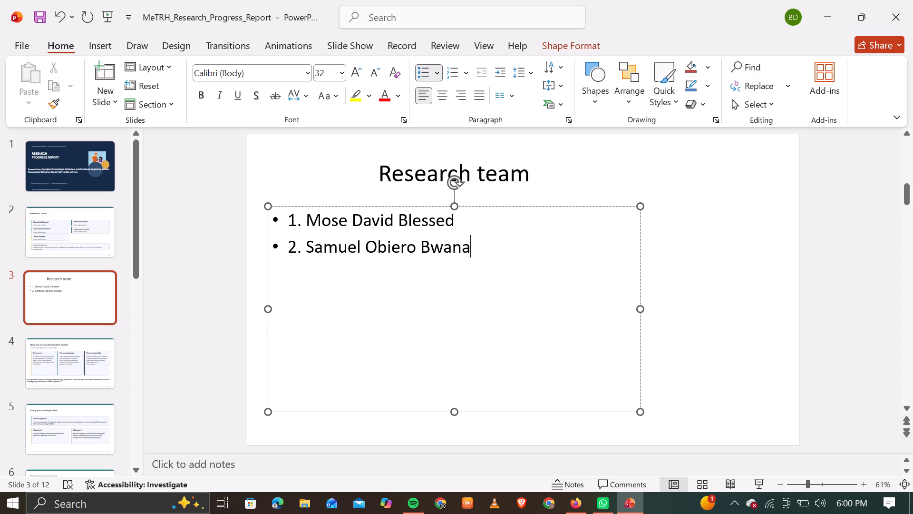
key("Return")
Enter the name of the third member in slide 2's first column as item "3." on slide 3 and start a new line.
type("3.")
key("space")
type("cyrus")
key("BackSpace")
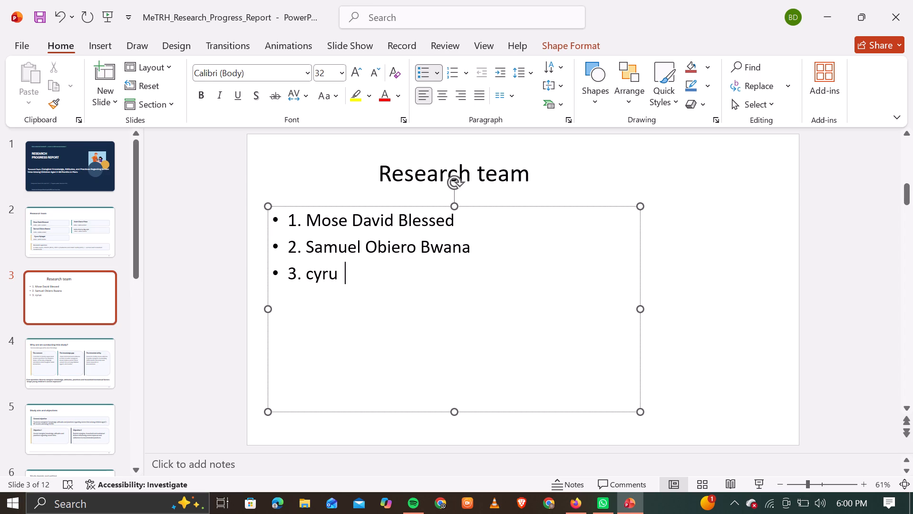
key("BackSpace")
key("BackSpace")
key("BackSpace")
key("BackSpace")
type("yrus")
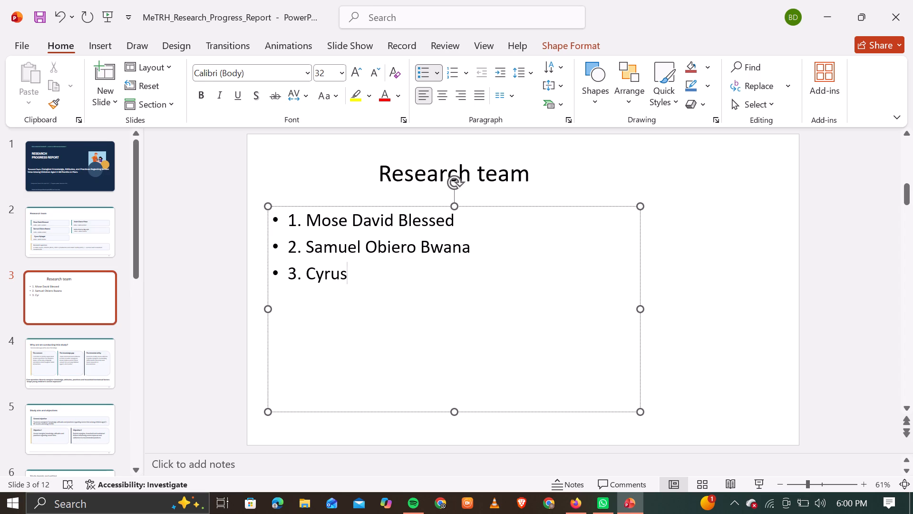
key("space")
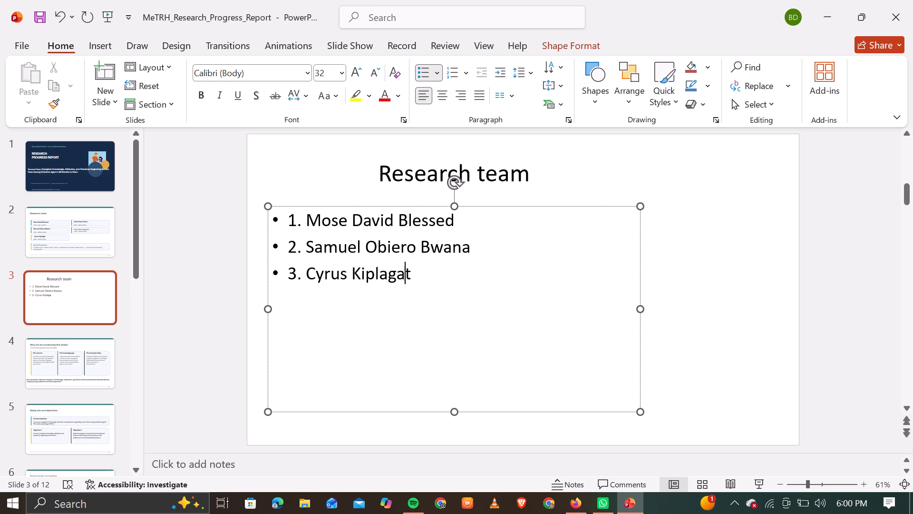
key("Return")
Enter the name of the lower member in slide 2's second column as item "4." on slide 3, first name first.
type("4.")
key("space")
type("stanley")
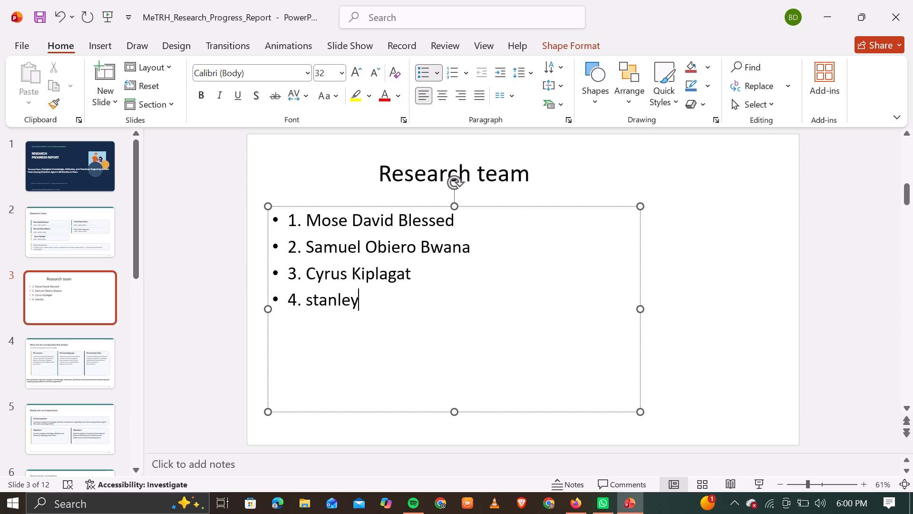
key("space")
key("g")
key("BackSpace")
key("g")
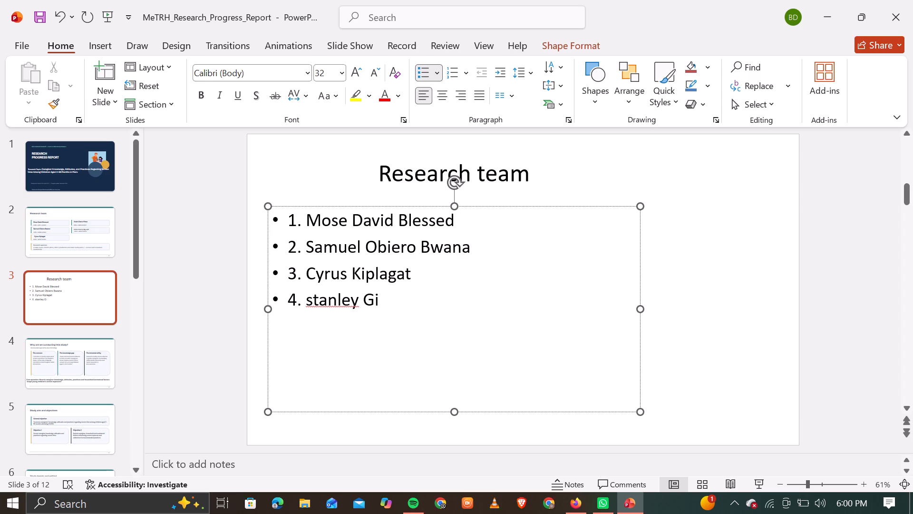
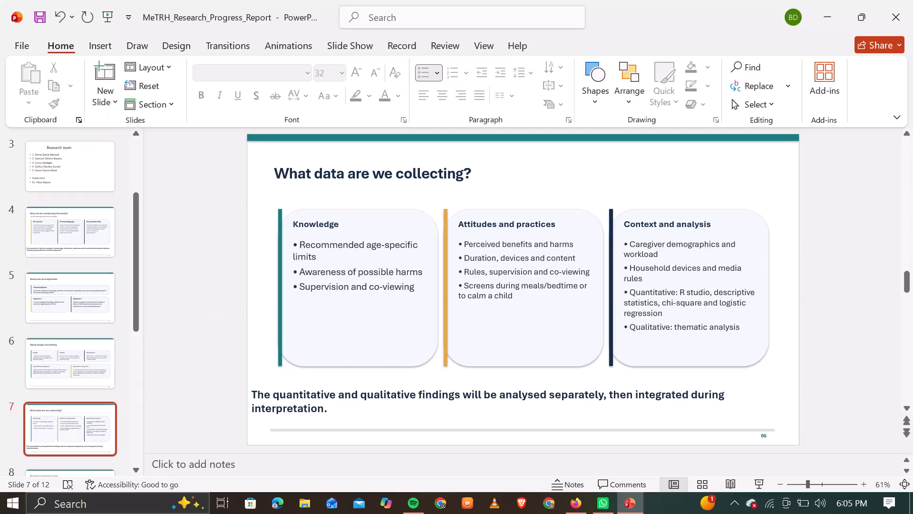
Delete the subtitle "Based on the research team's current update" from the "Progress achieved to date" slide.
scroll(343, 318, "down", 1)
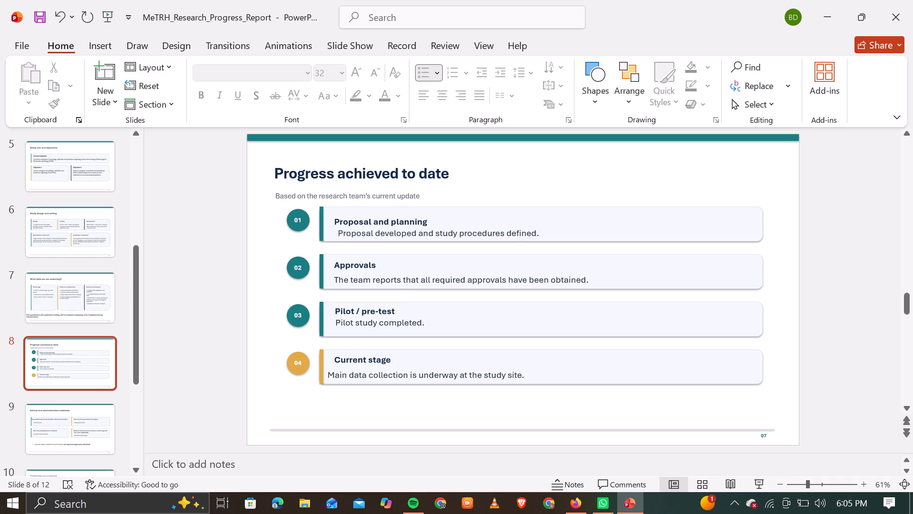
left_click(429, 195)
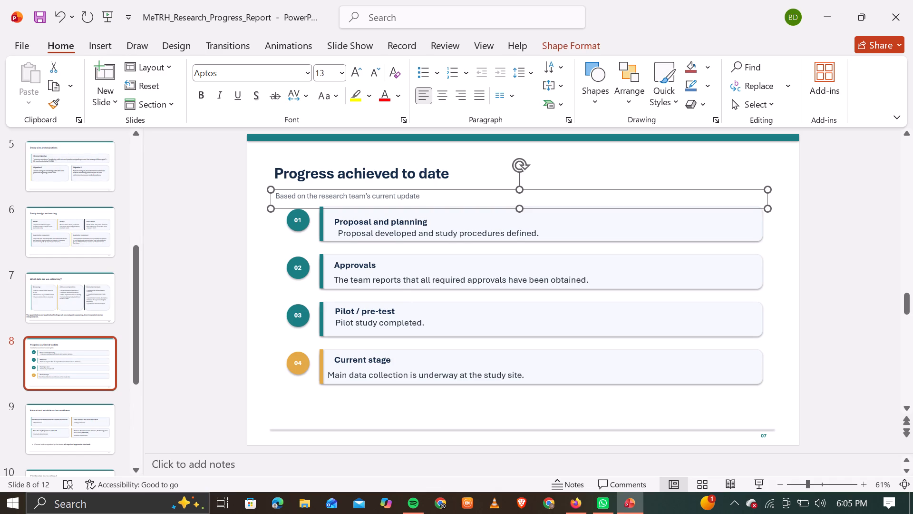
key("BackSpace")
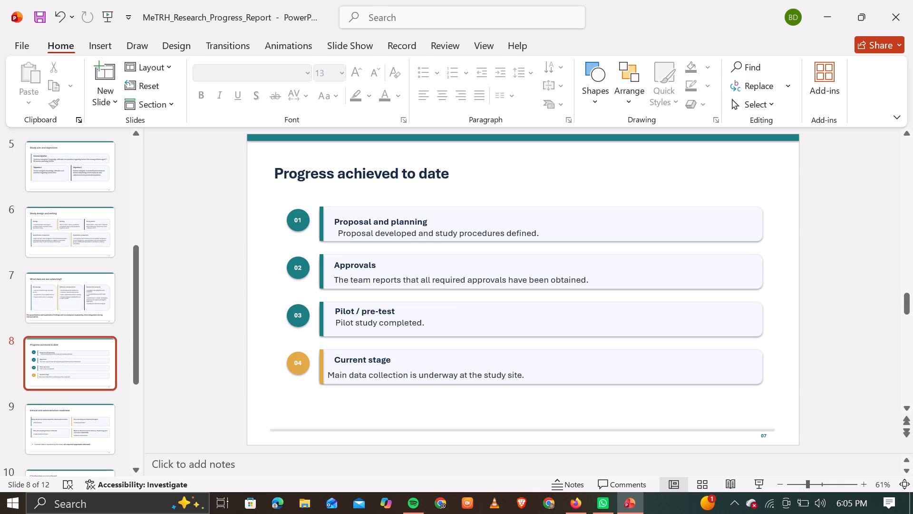
Remove "The team reports that" from the Approvals description so that it starts with a capitalised "All required approvals".
left_click(418, 277)
key("BackSpace")
key("BackSpace")
key("BackSpace")
key("BackSpace")
key("BackSpace")
key("BackSpace")
key("BackSpace")
key("BackSpace")
key("BackSpace")
key("BackSpace")
key("BackSpace")
key("BackSpace")
key("BackSpace")
key("BackSpace")
key("BackSpace")
key("BackSpace")
key("BackSpace")
key("BackSpace")
key("BackSpace")
key("BackSpace")
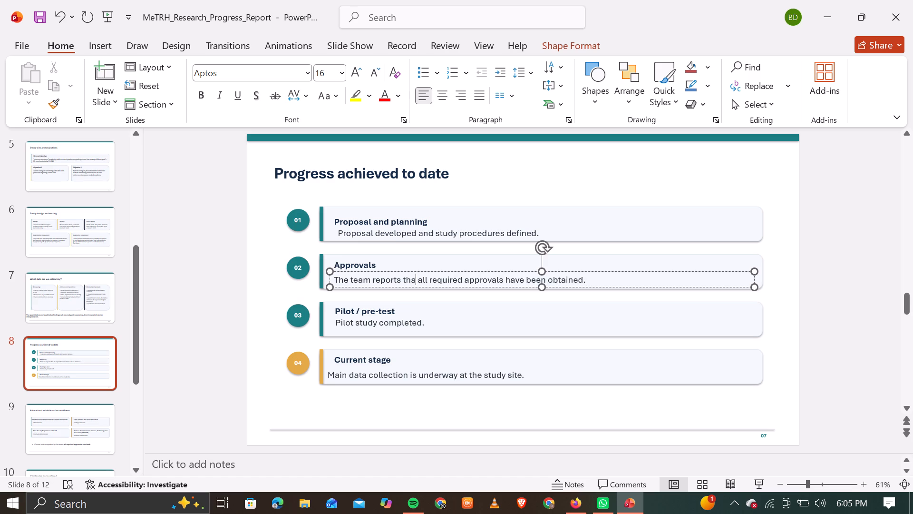
key("BackSpace")
key("BackSpace")
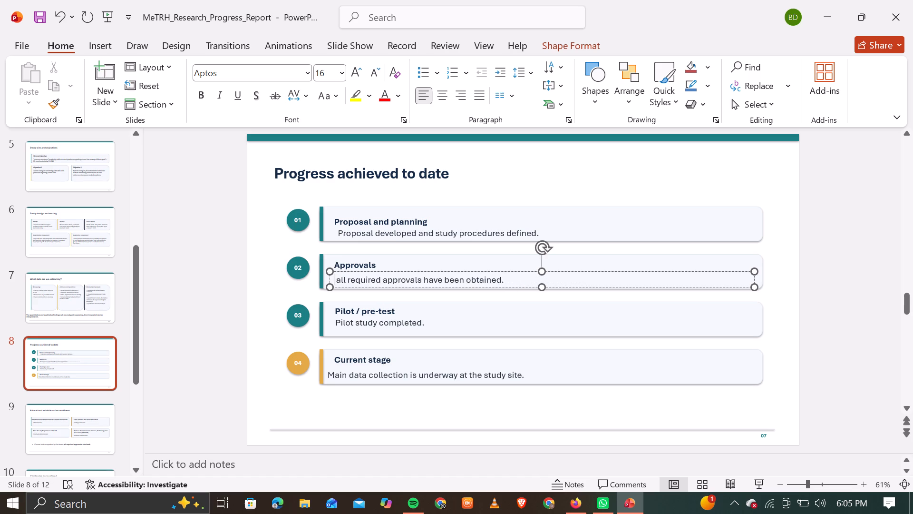
left_click(339, 278)
key("BackSpace")
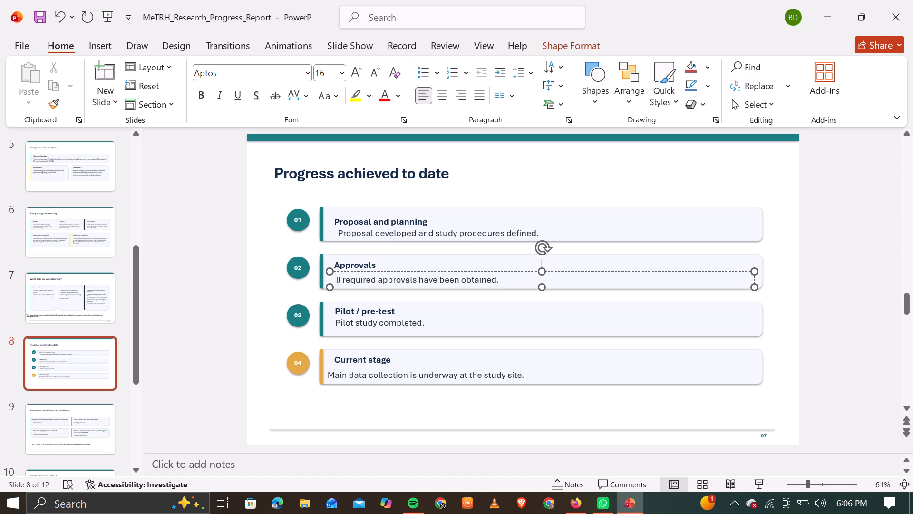
key("a")
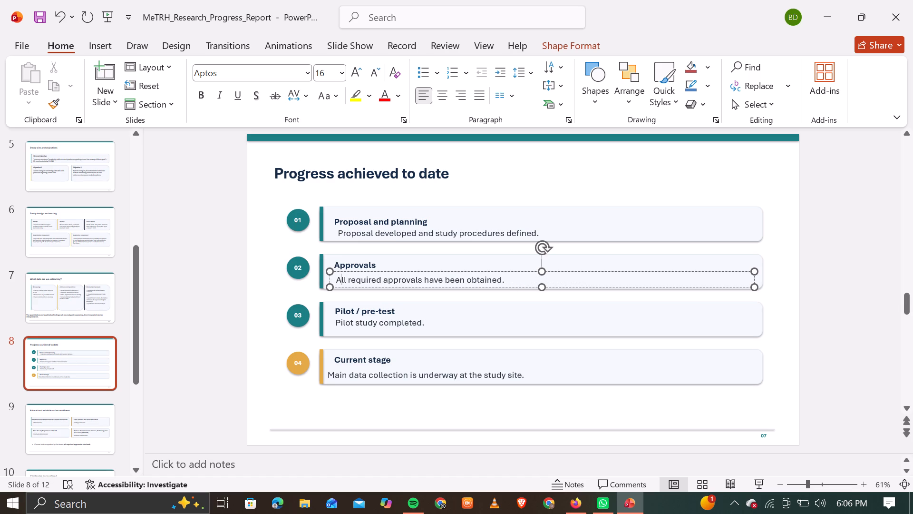
Append "The copies are available for inspection" to the end of the Approvals description.
left_click(509, 277)
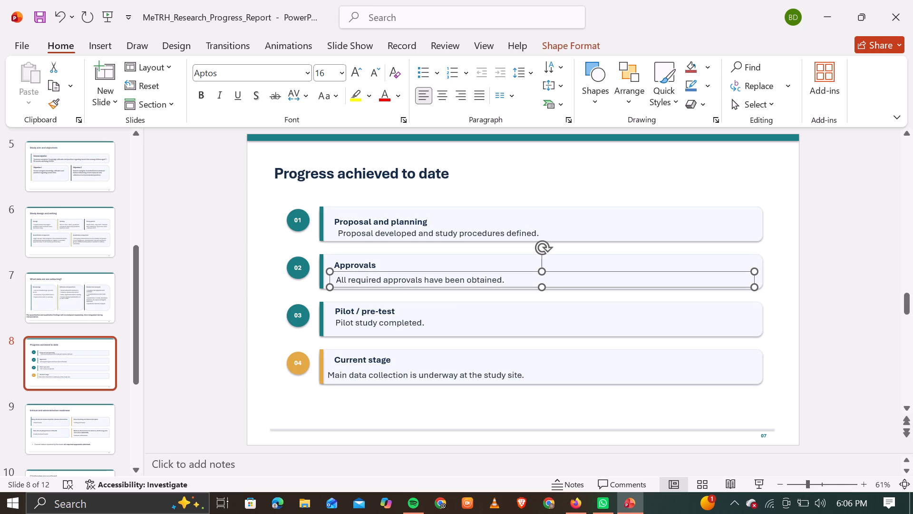
left_click(503, 281)
left_click(511, 280)
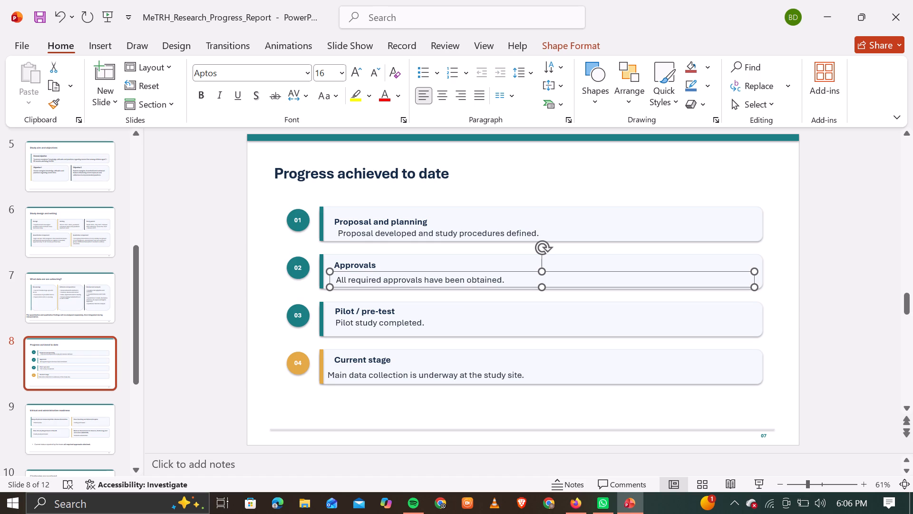
left_click(519, 278)
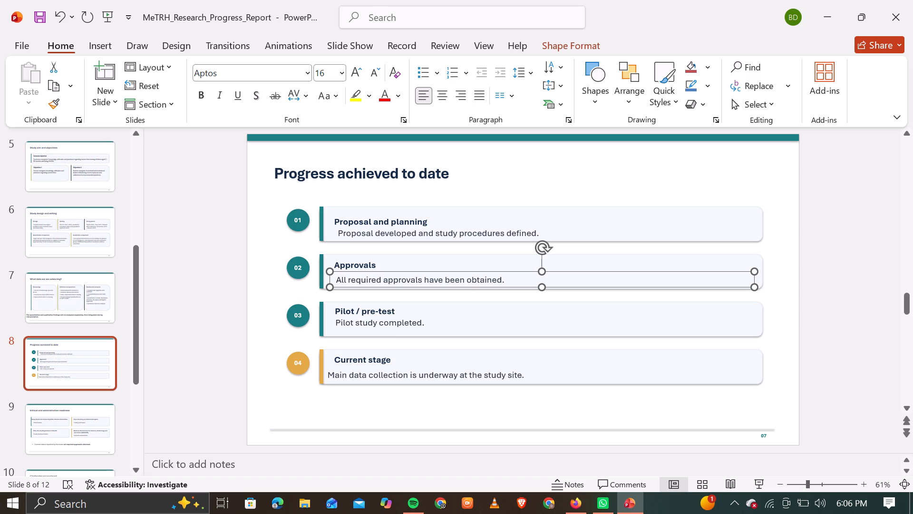
left_click(508, 280)
triple_click(508, 280)
key("t")
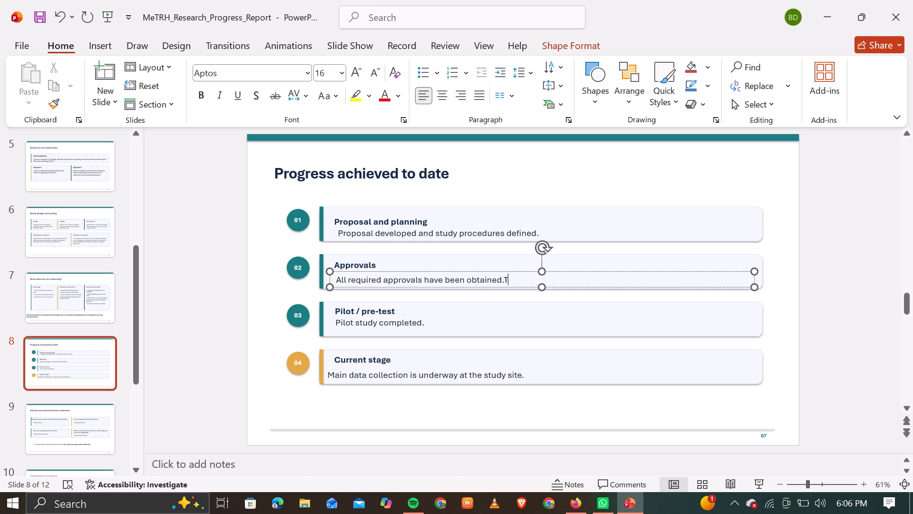
key("BackSpace")
key("space")
type("THE")
key("BackSpace")
key("BackSpace")
type("he")
key("space")
type("copir")
key("BackSpace")
type("es are available for im")
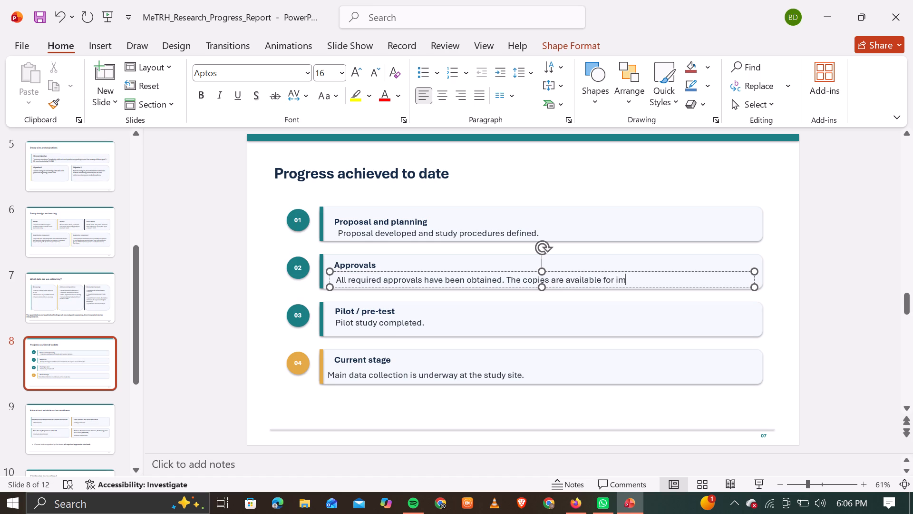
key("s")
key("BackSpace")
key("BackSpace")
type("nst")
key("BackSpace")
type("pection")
Open the description under "Pilot / pre-test" for editing.
left_click(442, 320)
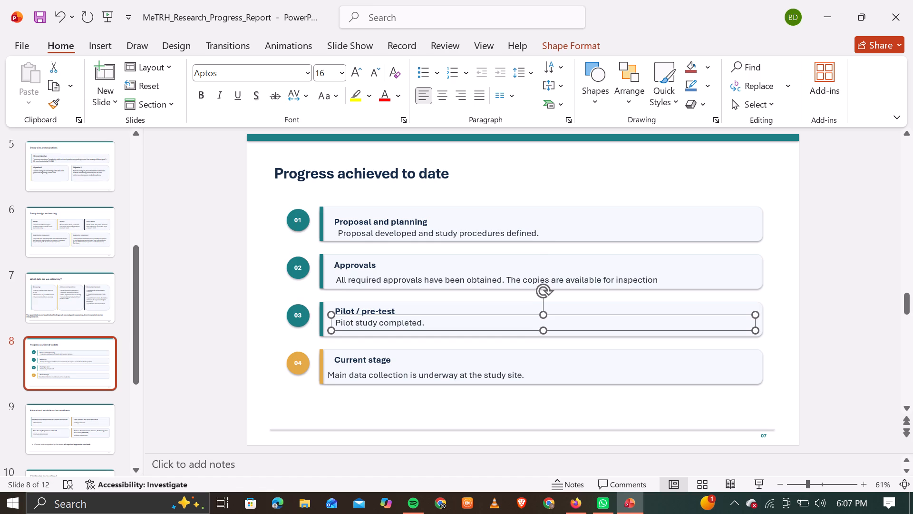
Replace "underway" with "in progress" in the Current stage description on the "Progress achieved to date" slide.
left_click(458, 373)
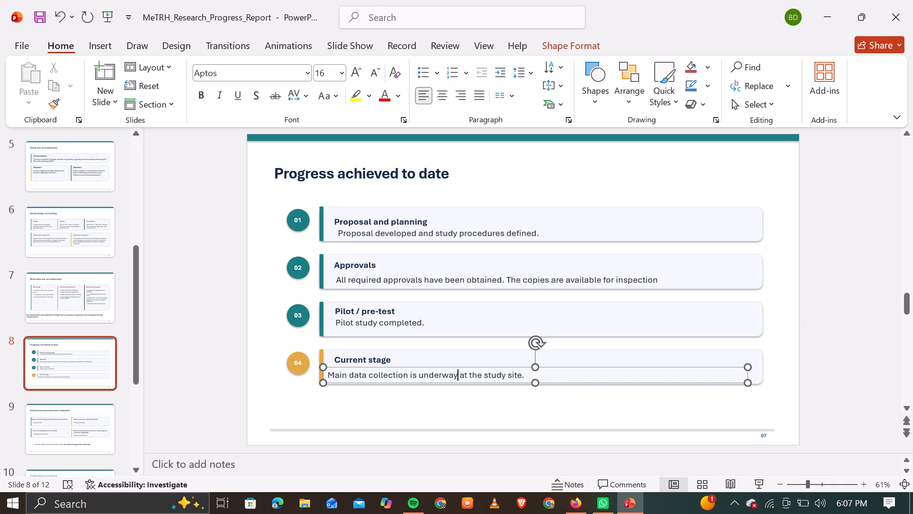
key("BackSpace")
key("BackSpace")
key("BackSpace")
key("BackSpace")
key("BackSpace")
key("BackSpace")
key("BackSpace")
key("BackSpace")
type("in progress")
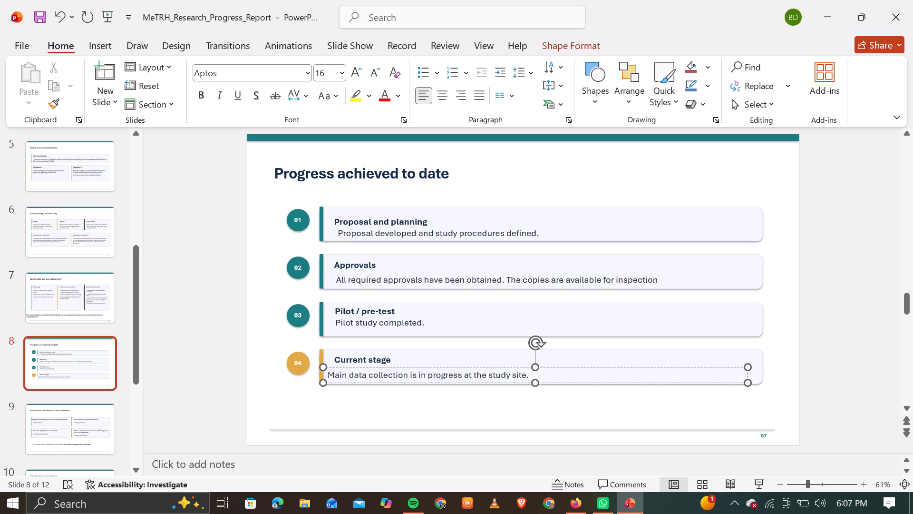
left_click(541, 374)
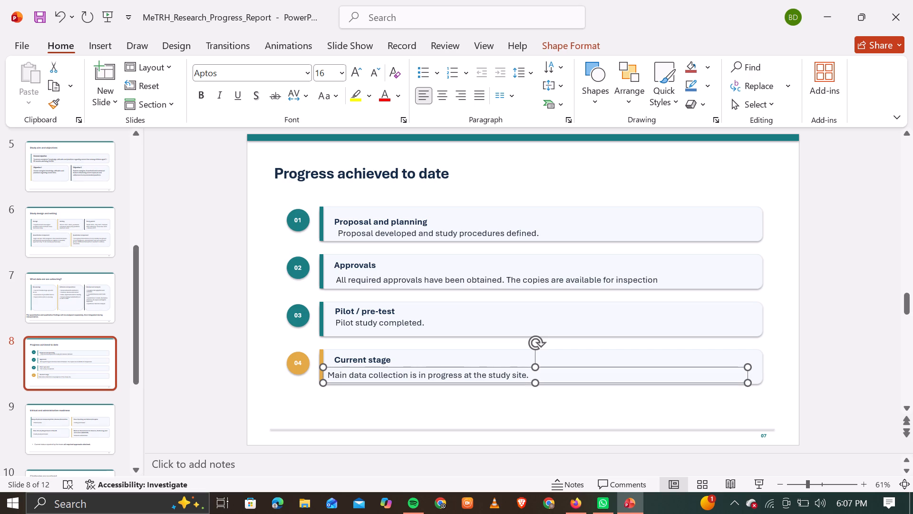
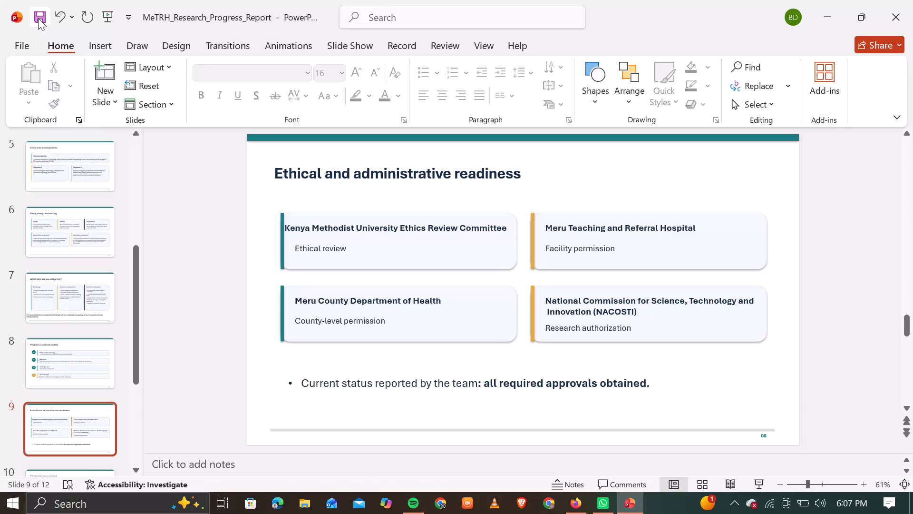
Save the presentation.
left_click(38, 18)
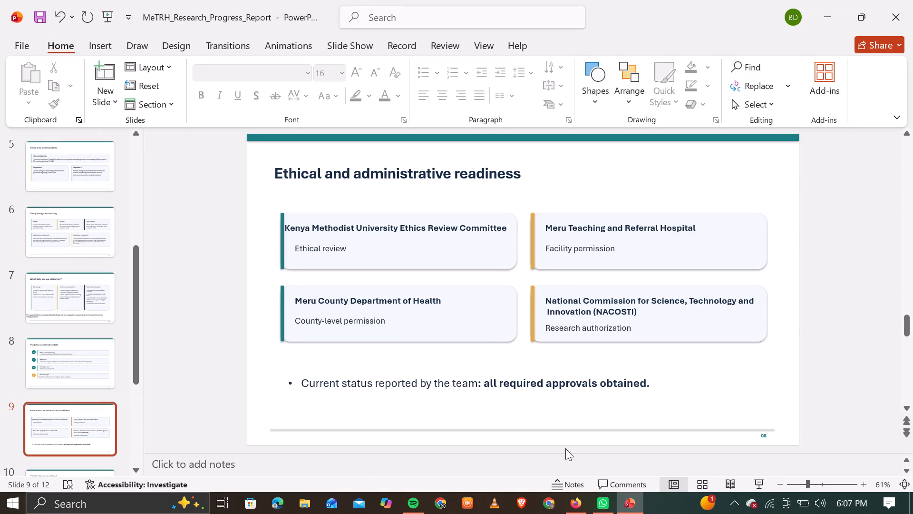
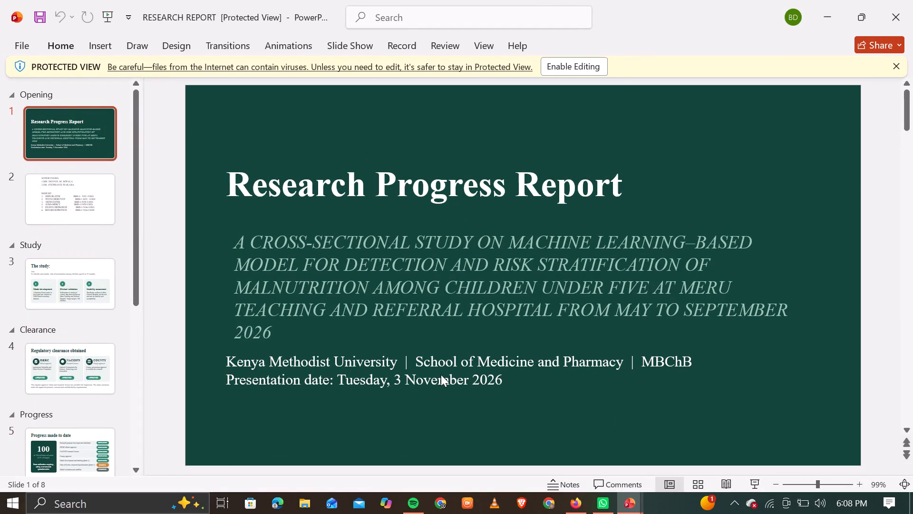
Compare the opening slides of the RESEARCH REPORT presentation with the team, study and design slides of MeTRH_Research_Progress_Report.
scroll(374, 354, "down", 1)
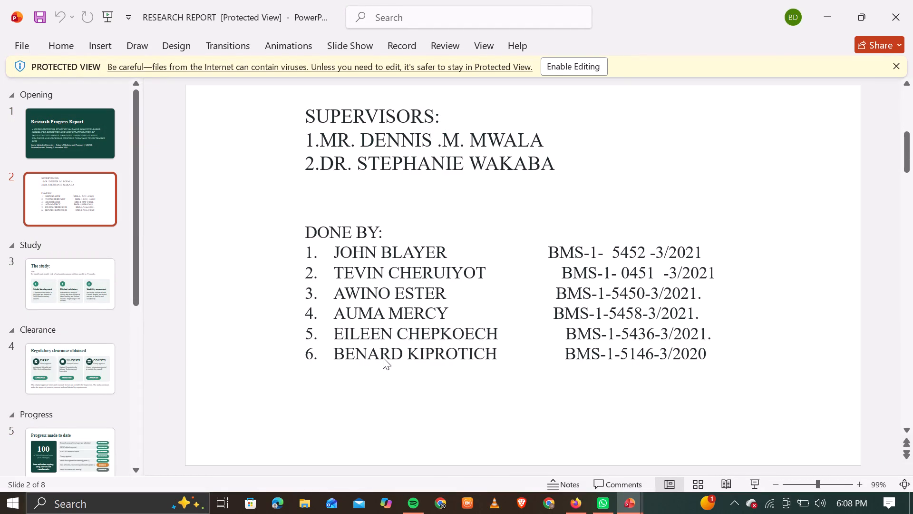
scroll(382, 333, "down", 1)
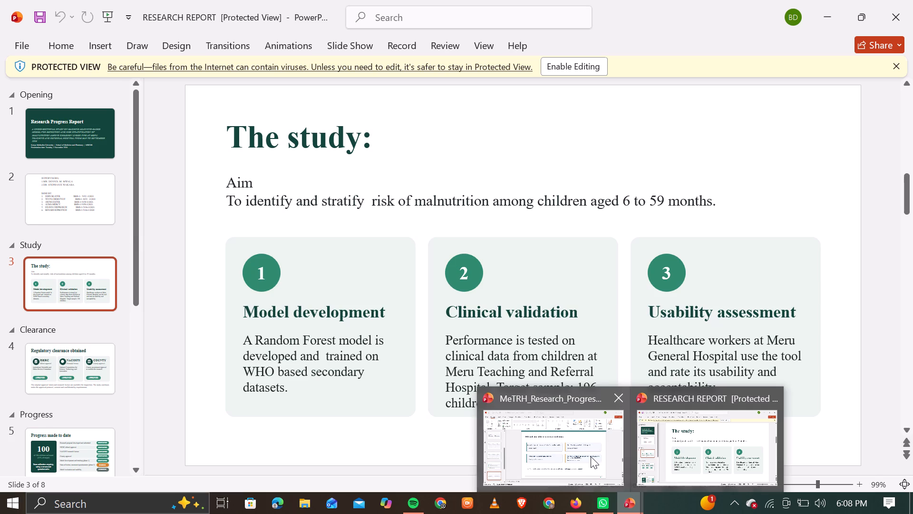
left_click(585, 454)
scroll(415, 355, "up", 7)
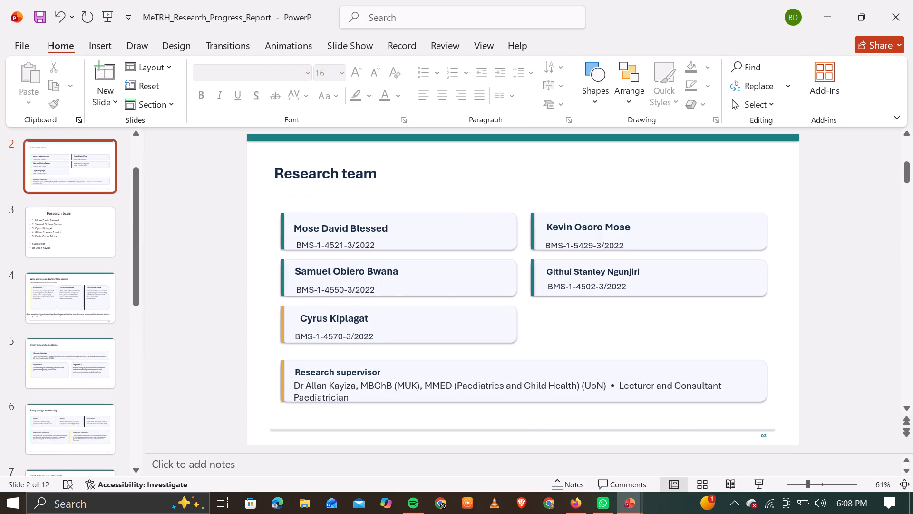
scroll(415, 355, "down", 2)
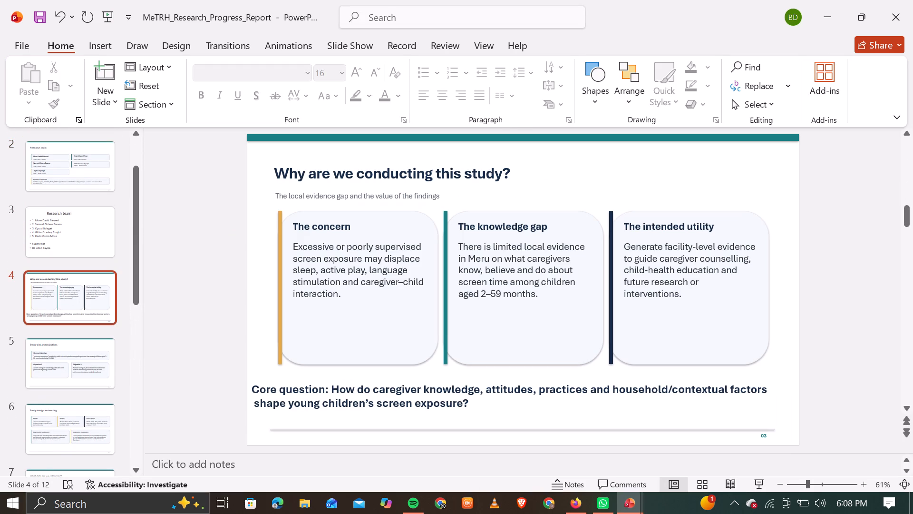
scroll(415, 355, "down", 1)
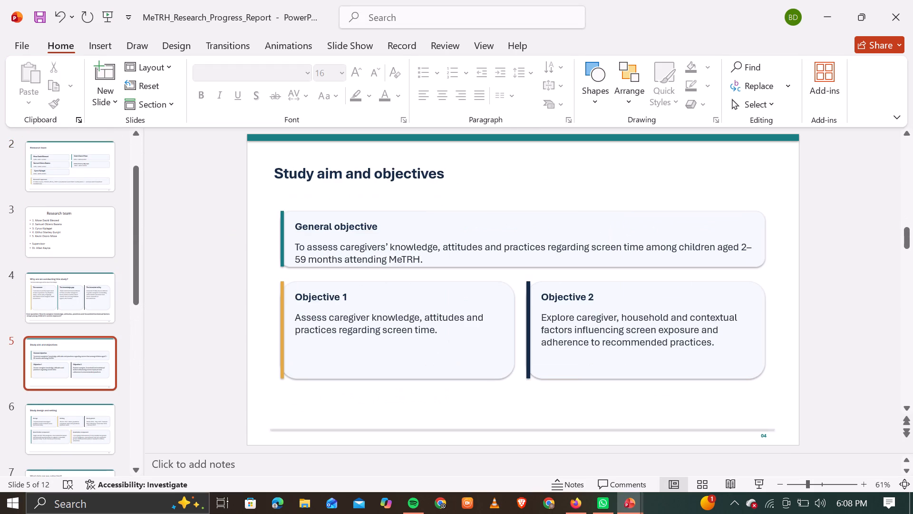
scroll(415, 355, "down", 1)
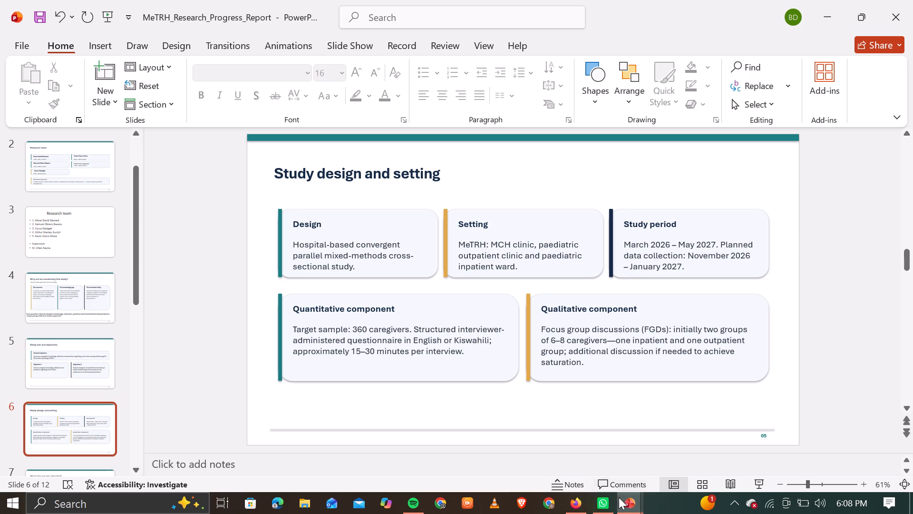
left_click(622, 499)
left_click(683, 444)
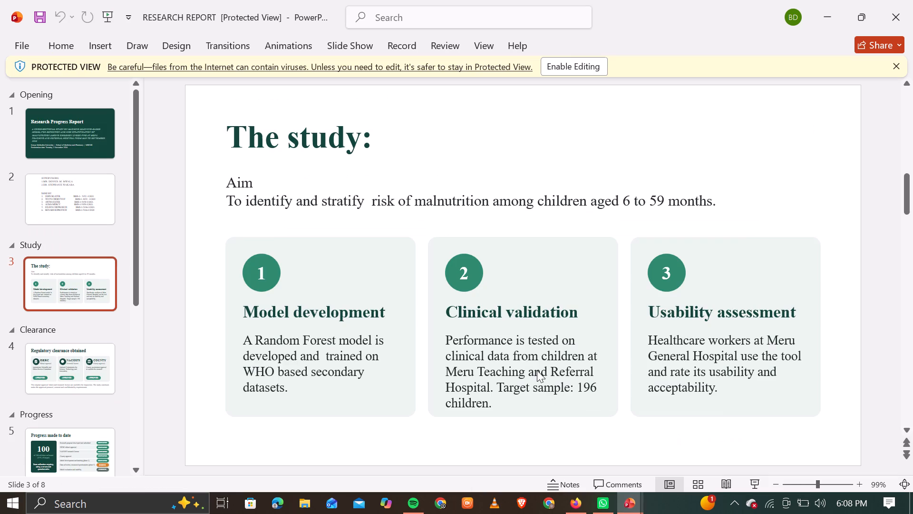
scroll(535, 370, "down", 1)
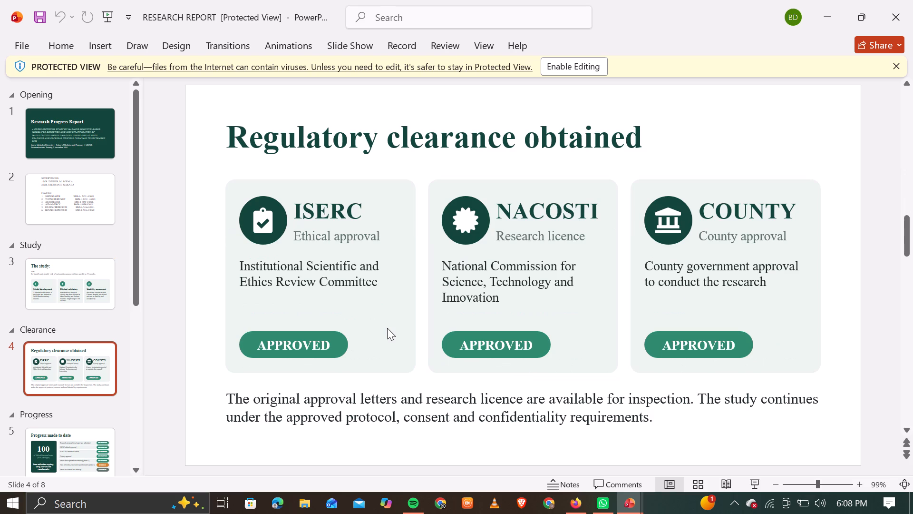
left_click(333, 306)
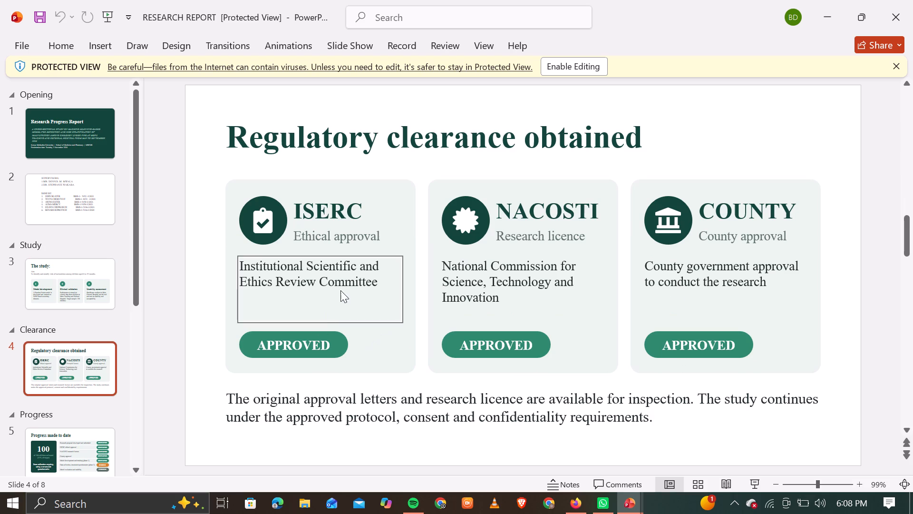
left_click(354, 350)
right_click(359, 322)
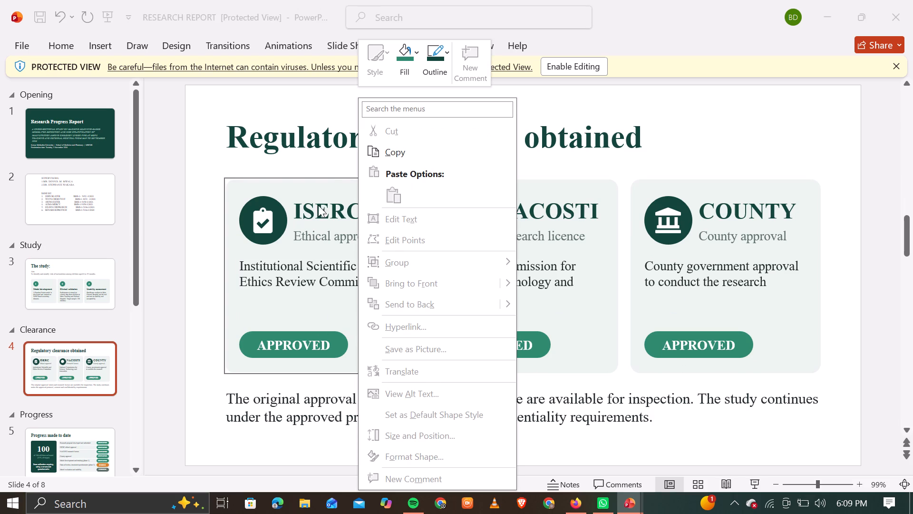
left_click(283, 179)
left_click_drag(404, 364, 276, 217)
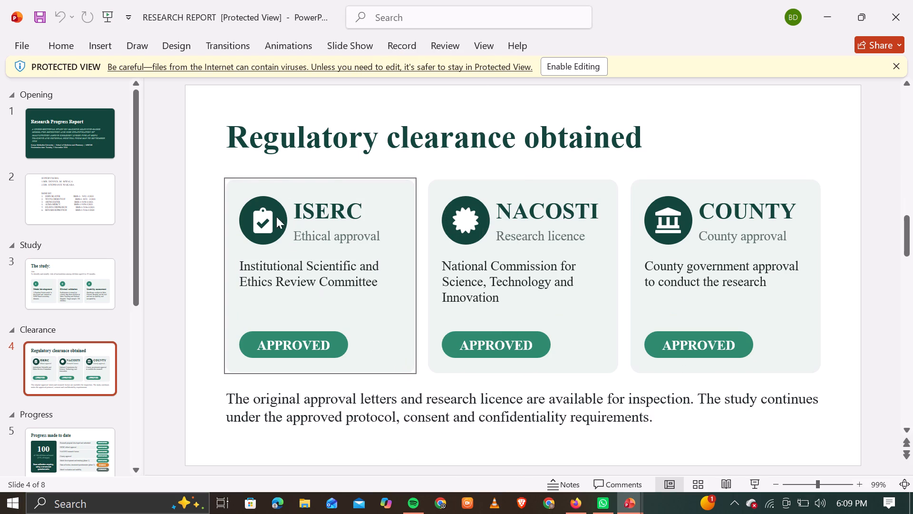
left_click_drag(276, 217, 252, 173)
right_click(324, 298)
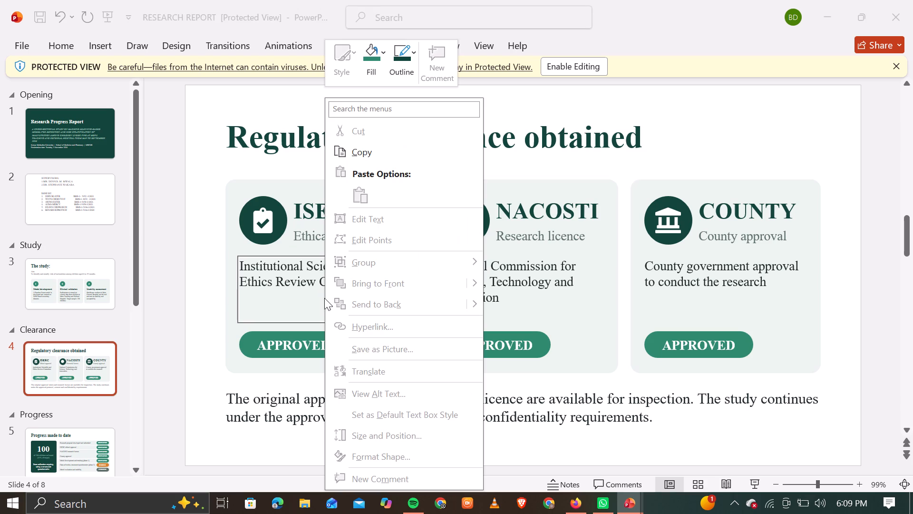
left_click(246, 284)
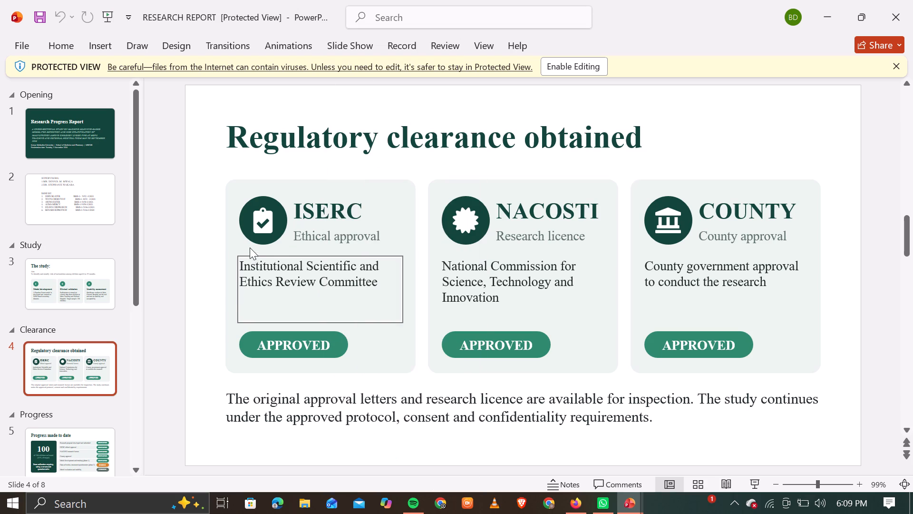
Enable editing for the protected RESEARCH REPORT presentation.
left_click(559, 63)
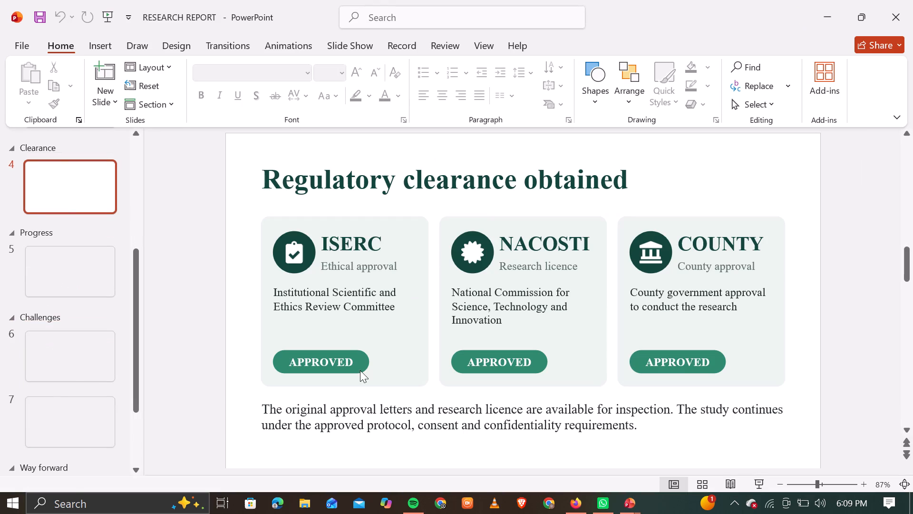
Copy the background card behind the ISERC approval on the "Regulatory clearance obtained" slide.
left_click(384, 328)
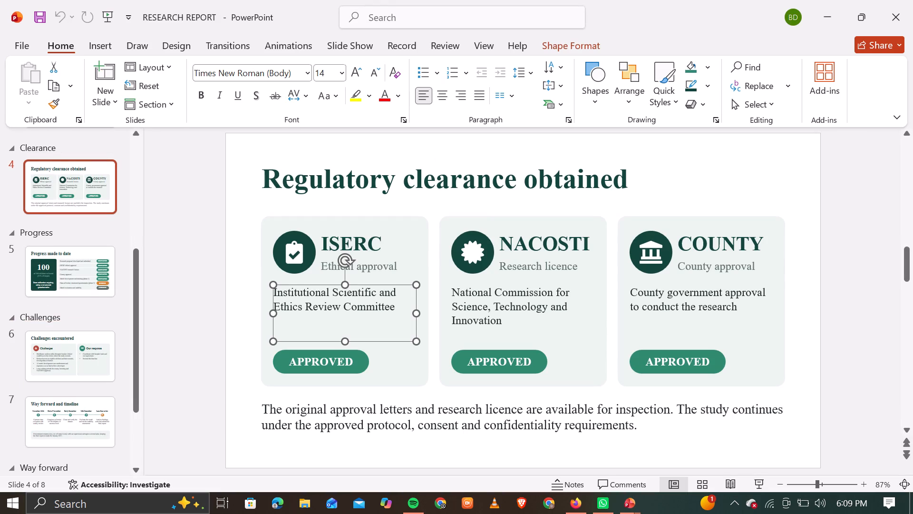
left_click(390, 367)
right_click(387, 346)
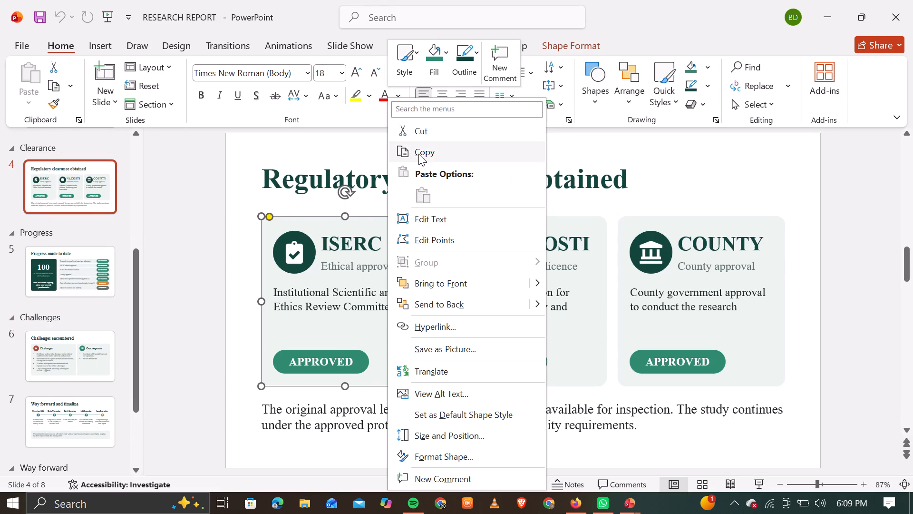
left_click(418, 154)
In MeTRH_Research_Progress_Report, delete the plain bulleted "Research team" slide that follows the card-style team slide.
left_click(622, 498)
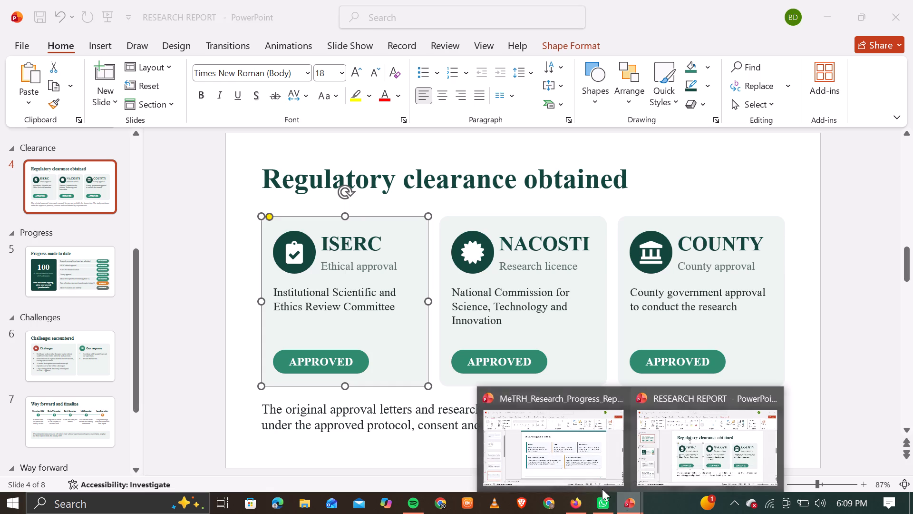
left_click(571, 443)
scroll(378, 342, "down", 1)
scroll(378, 342, "up", 1)
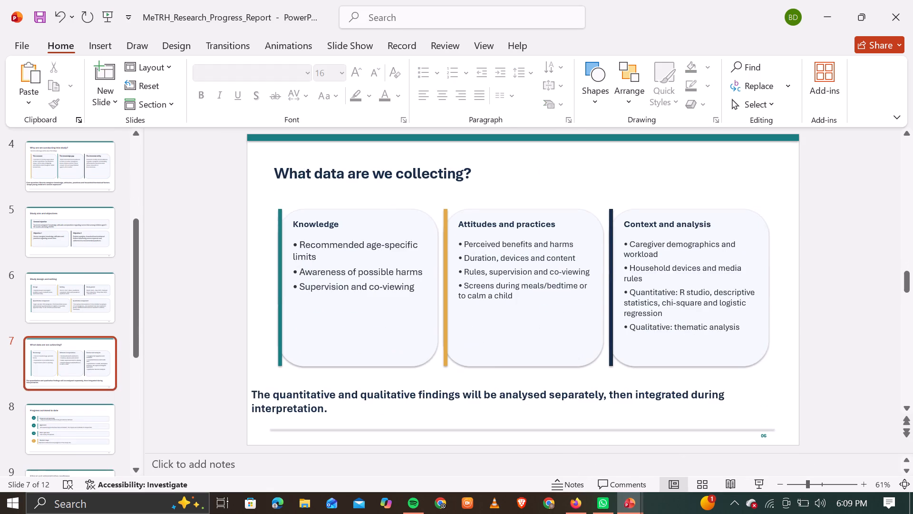
scroll(378, 342, "up", 3)
scroll(378, 342, "down", 1)
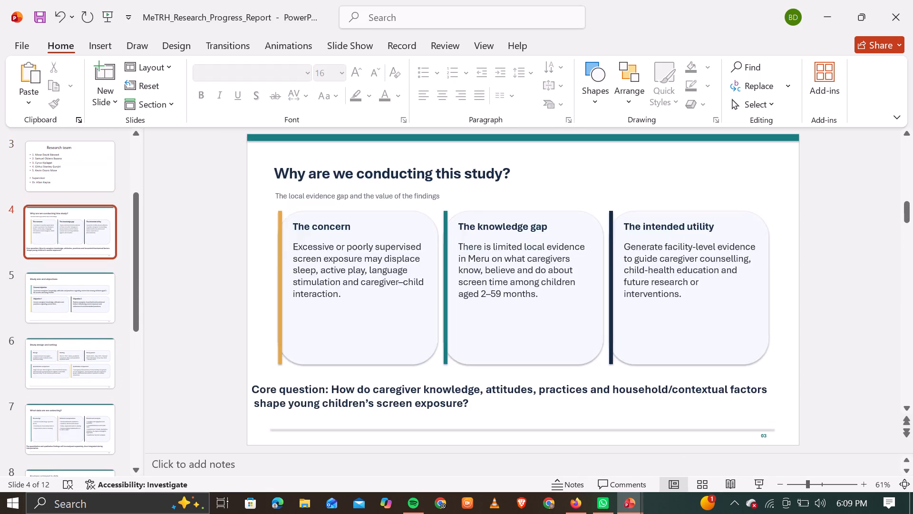
scroll(378, 342, "down", 1)
scroll(378, 342, "up", 3)
scroll(378, 342, "down", 1)
scroll(378, 342, "up", 1)
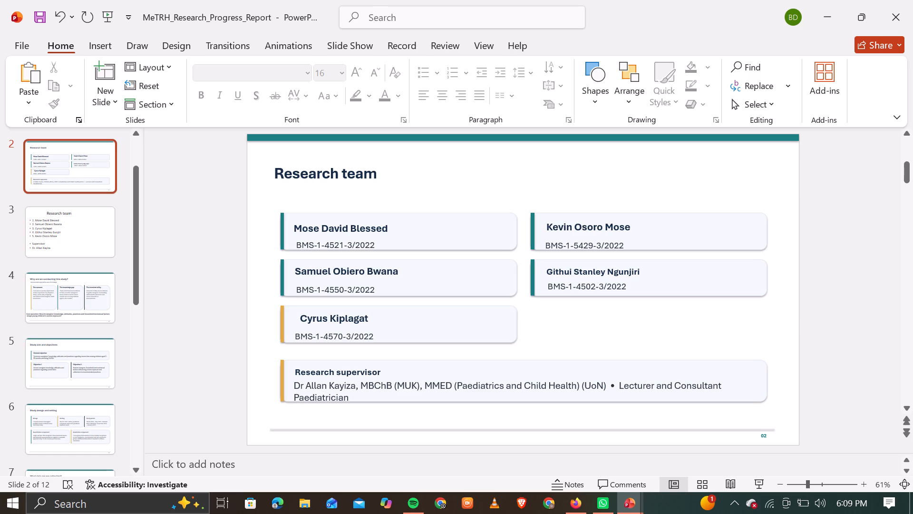
scroll(378, 342, "down", 1)
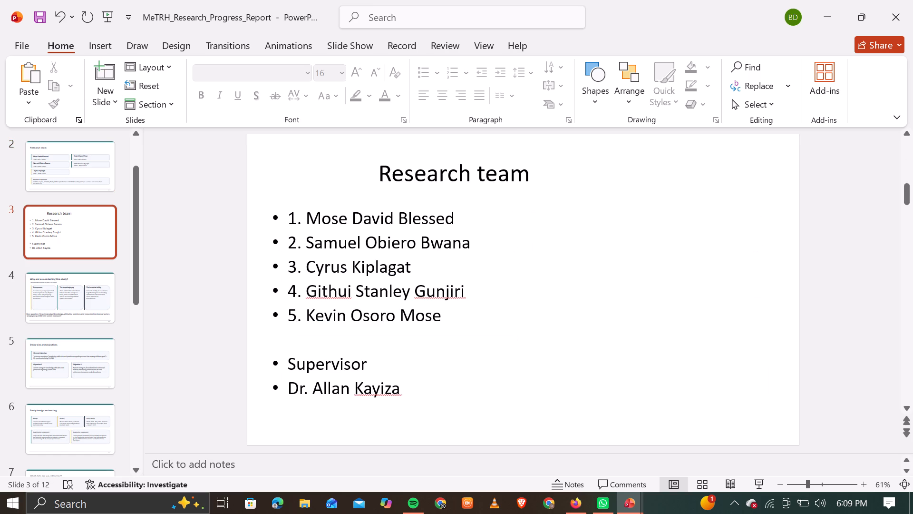
right_click(67, 220)
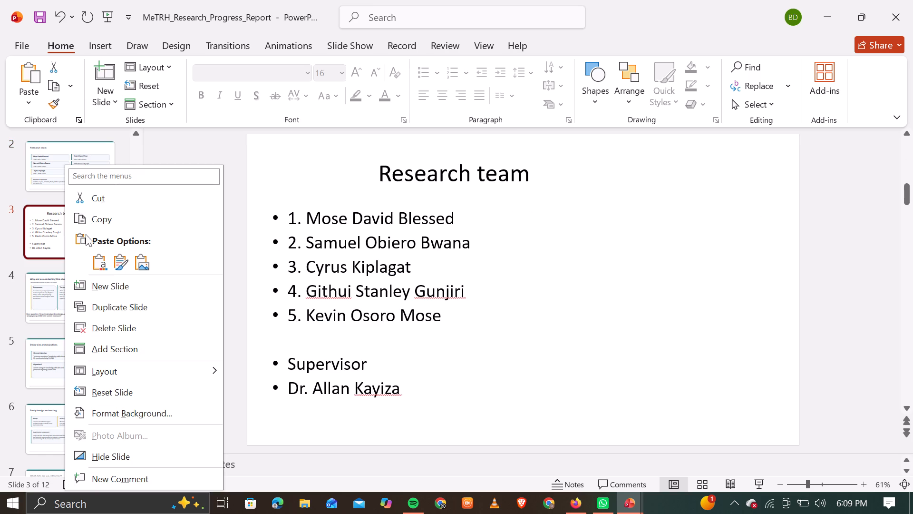
left_click(126, 332)
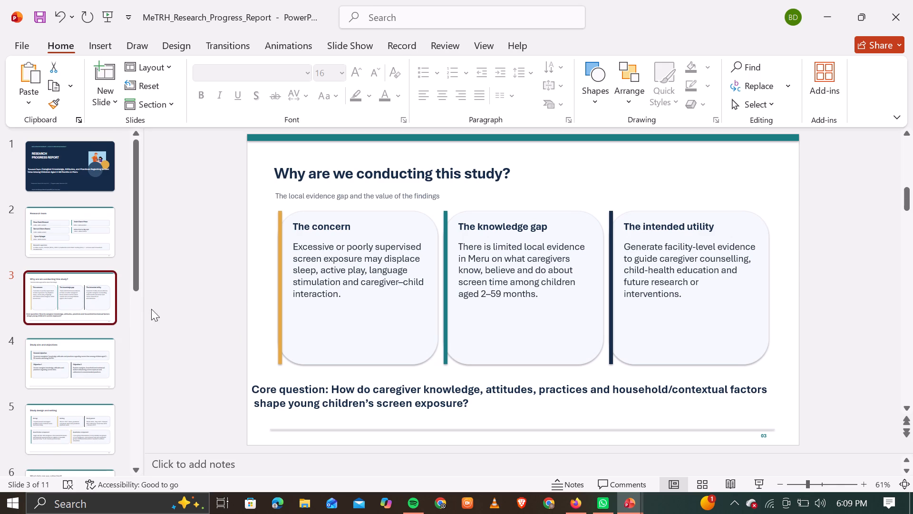
Review the slides from "Research team" through "Study design and setting".
scroll(79, 266, "up", 1)
scroll(79, 266, "down", 1)
left_click(97, 230)
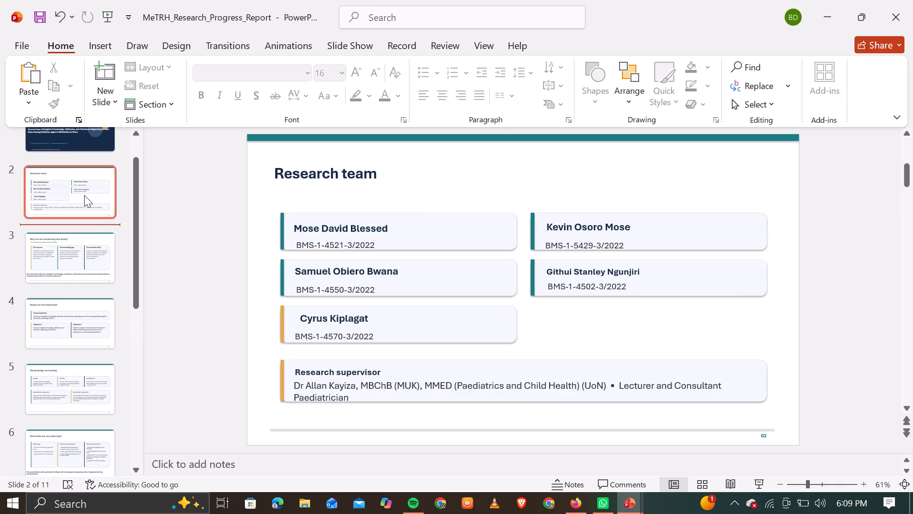
left_click(84, 195)
left_click(82, 258)
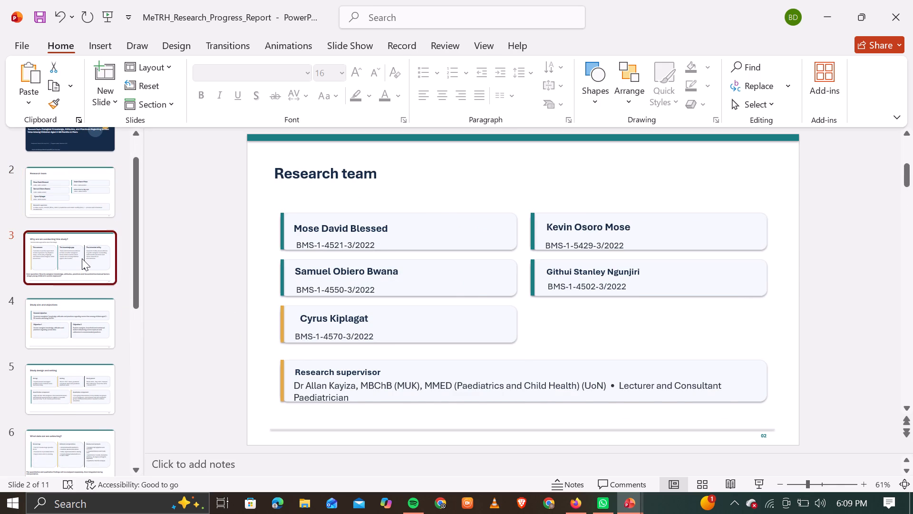
left_click(78, 199)
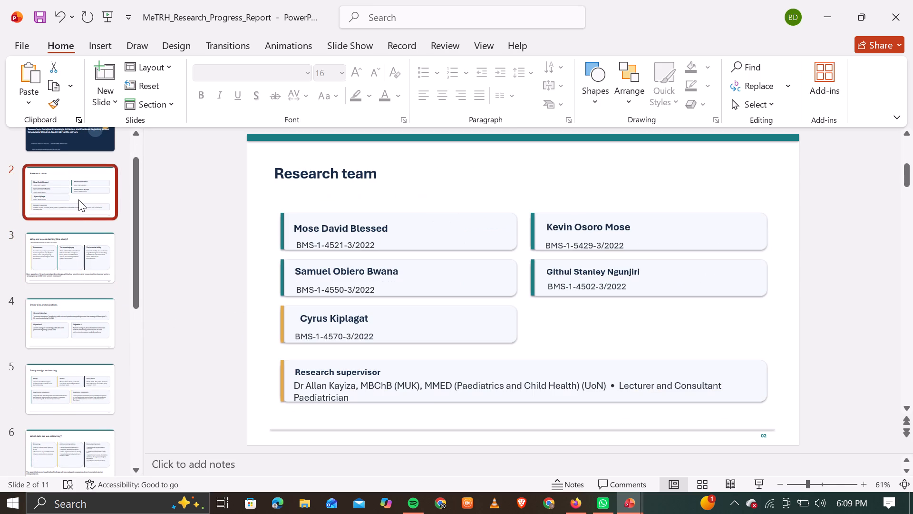
left_click(68, 254)
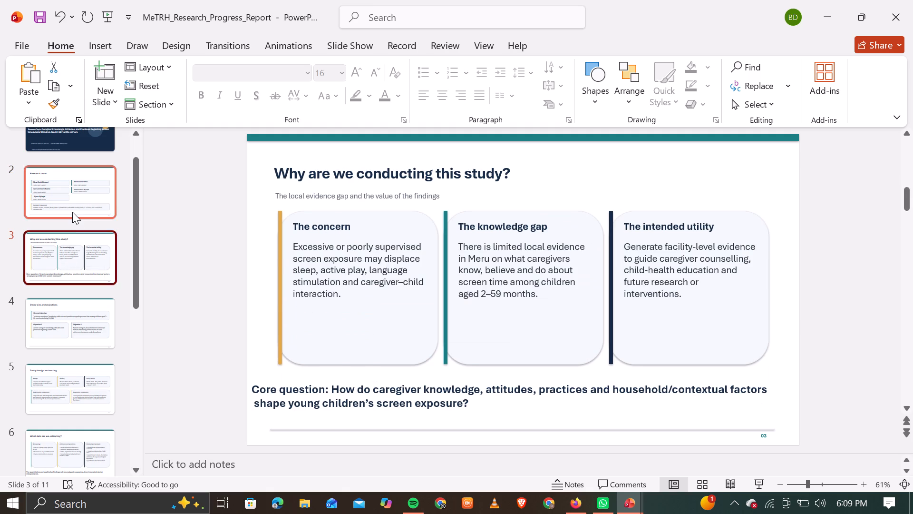
left_click(72, 212)
left_click(80, 270)
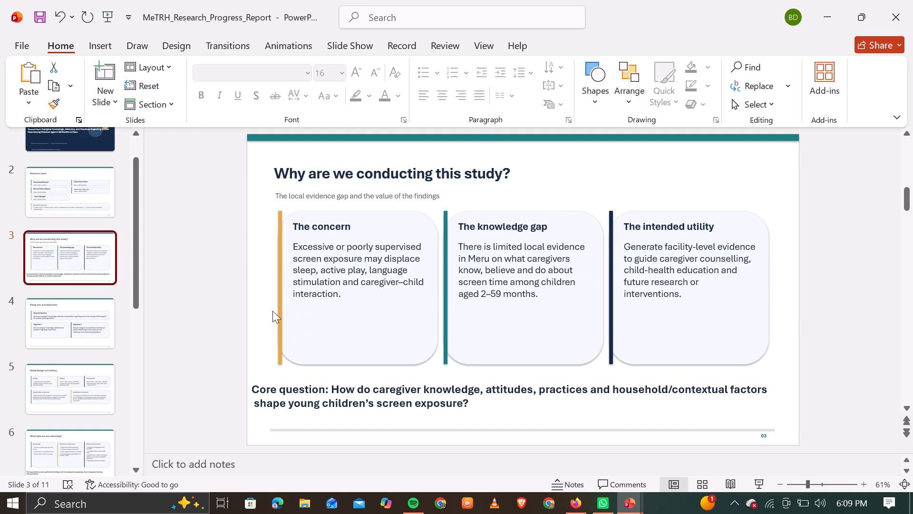
scroll(368, 337, "down", 1)
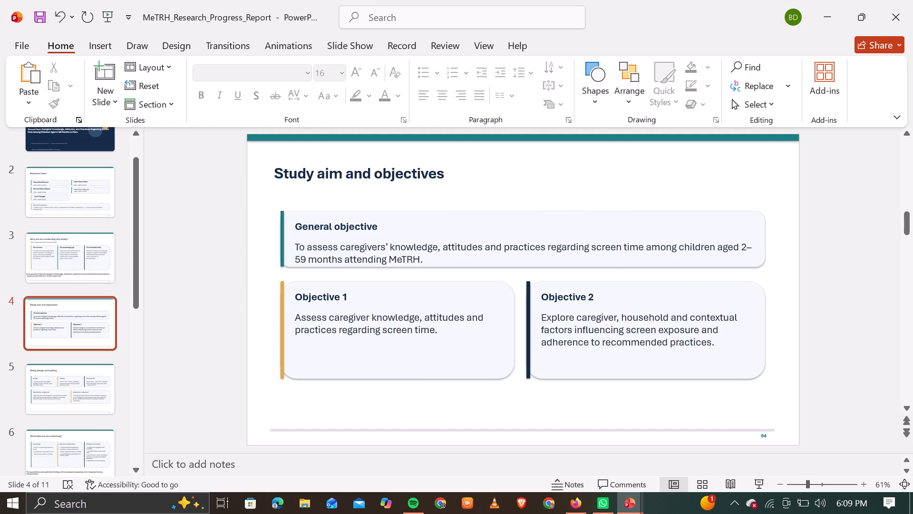
scroll(368, 337, "down", 1)
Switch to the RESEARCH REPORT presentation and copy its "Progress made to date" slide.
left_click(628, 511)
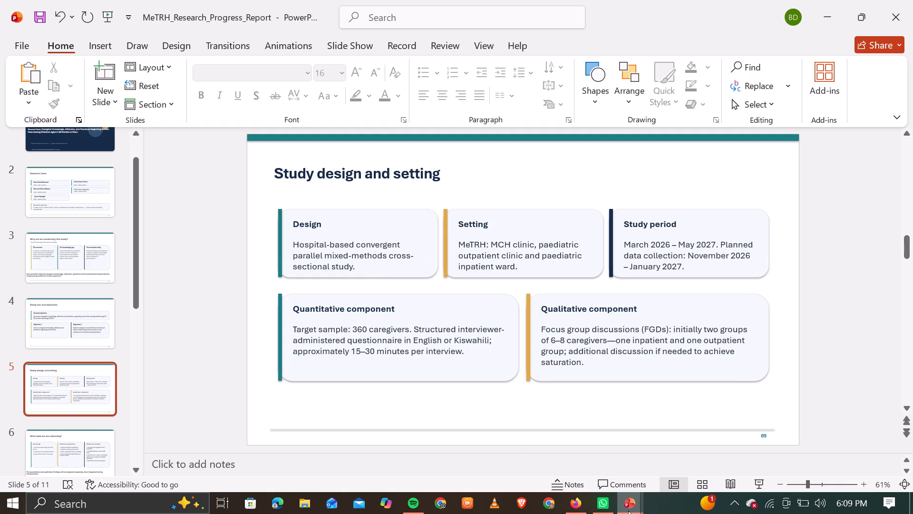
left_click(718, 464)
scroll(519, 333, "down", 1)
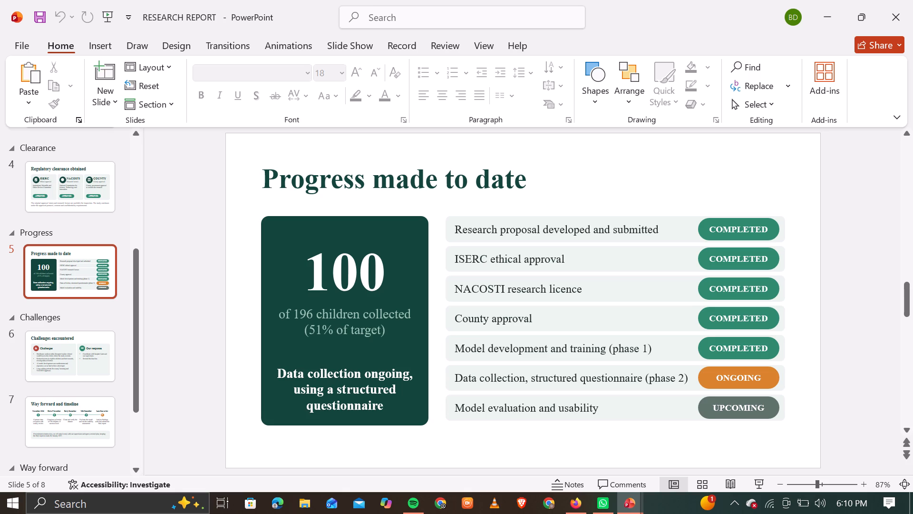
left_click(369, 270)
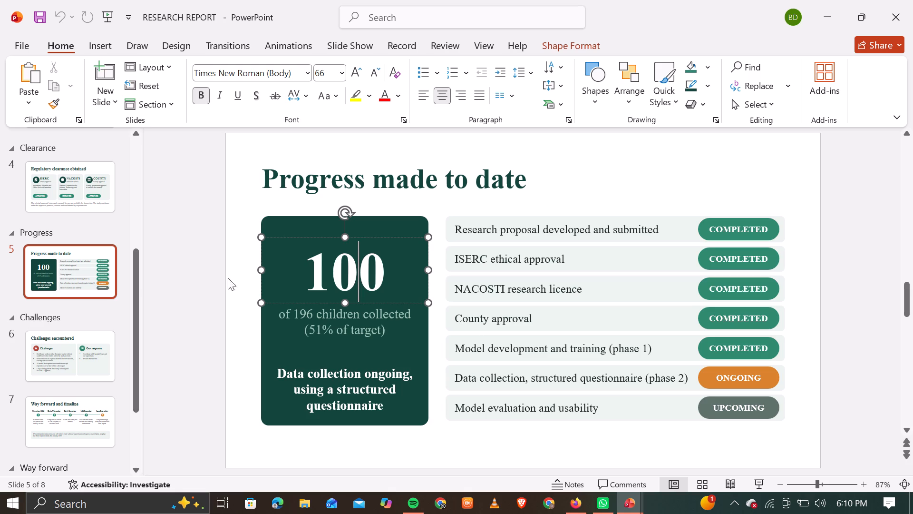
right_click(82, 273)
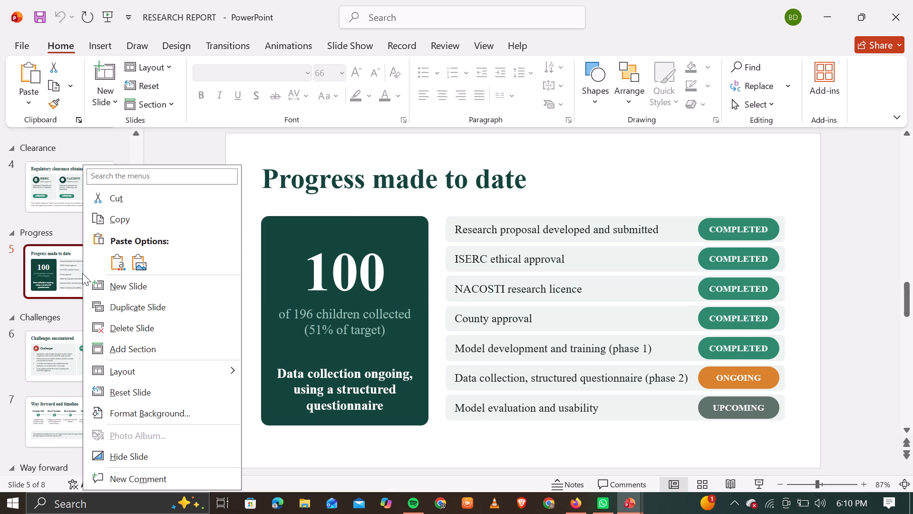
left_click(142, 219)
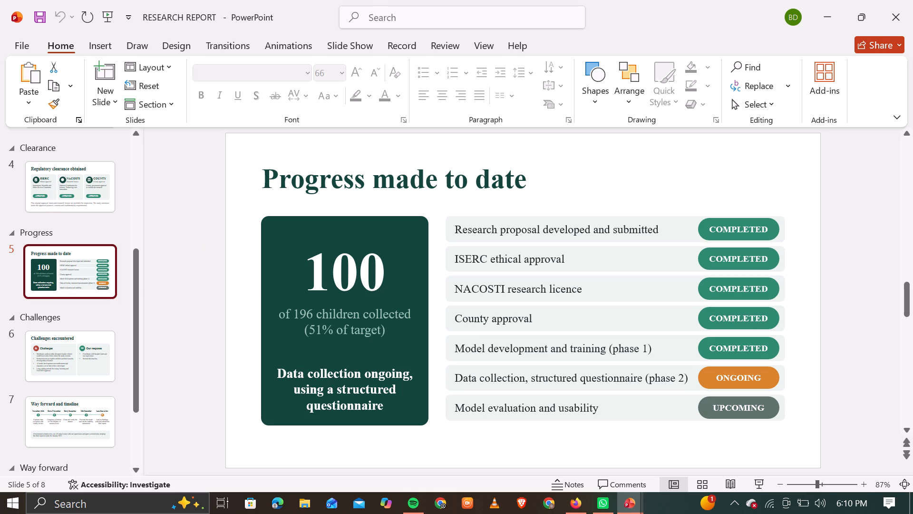
Copy the first two bullets under Challenges on the "Challenges encountered" slide, covering the healthcare workers strike and reduced access to eligible children.
scroll(463, 390, "down", 1)
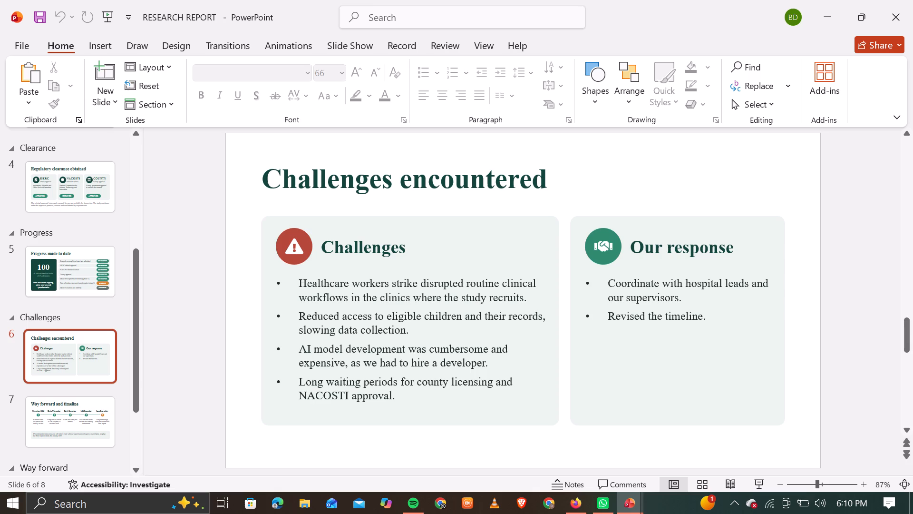
left_click_drag(413, 334, 303, 284)
right_click(383, 306)
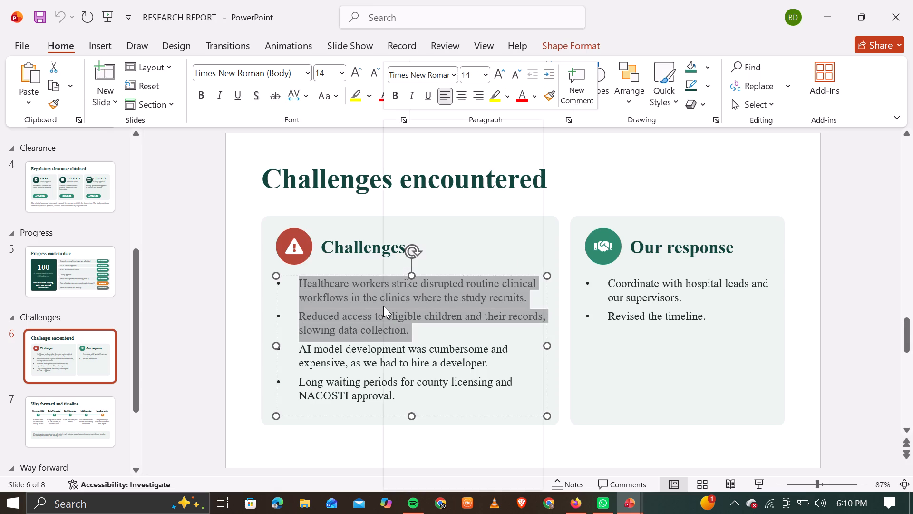
left_click(431, 174)
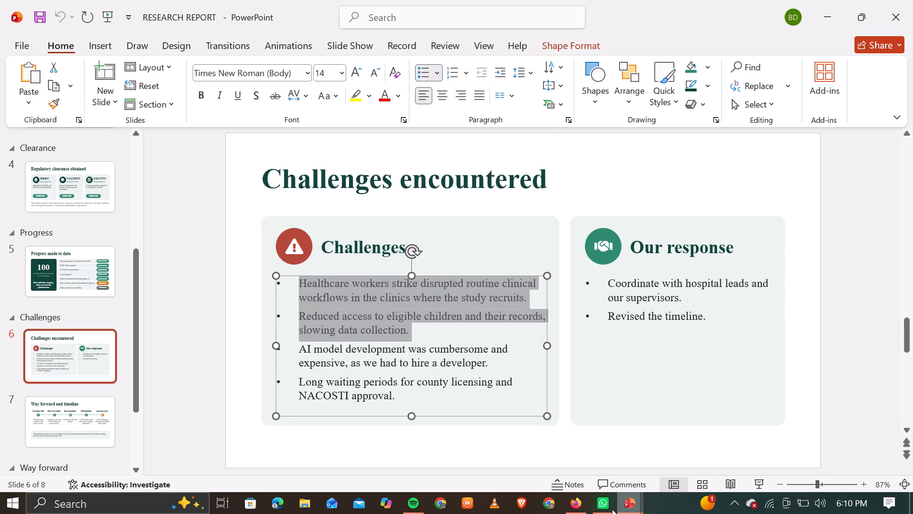
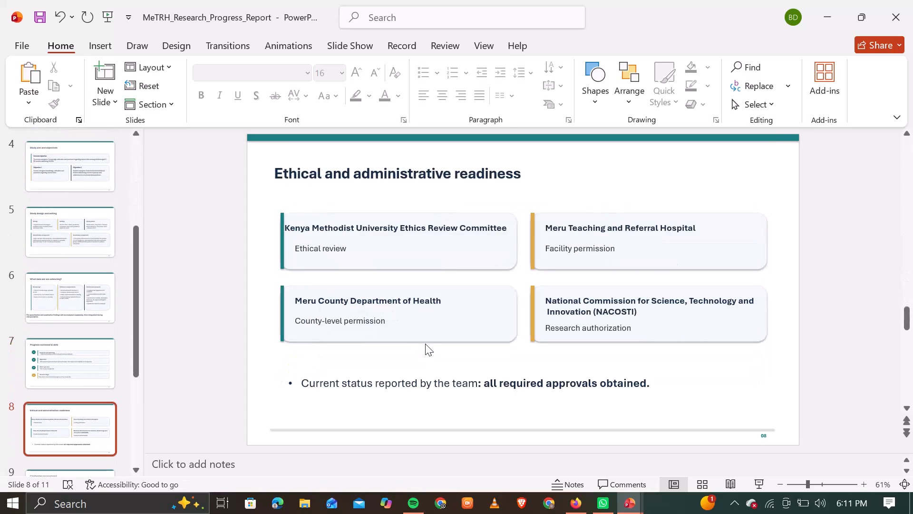
Delete the "November 2026 status" line beneath the timeline cards on the last slide.
scroll(425, 344, "down", 1)
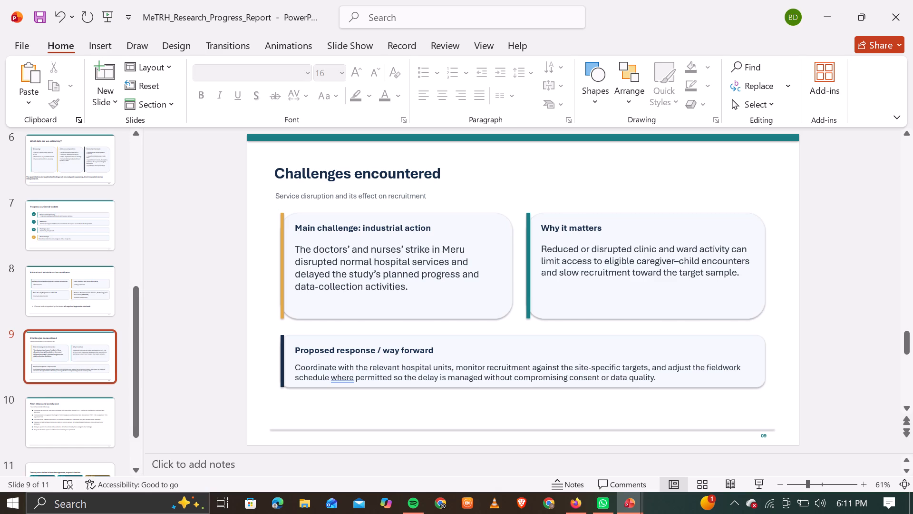
scroll(425, 344, "down", 1)
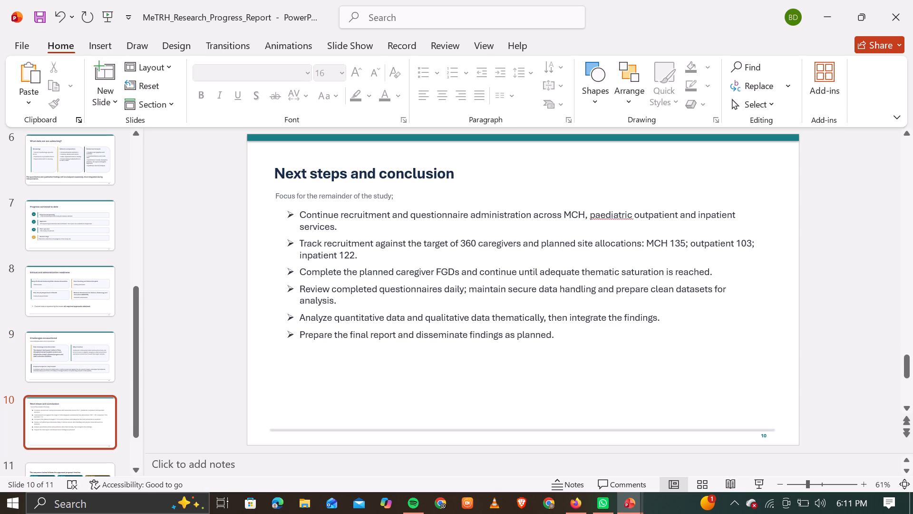
left_click(395, 194)
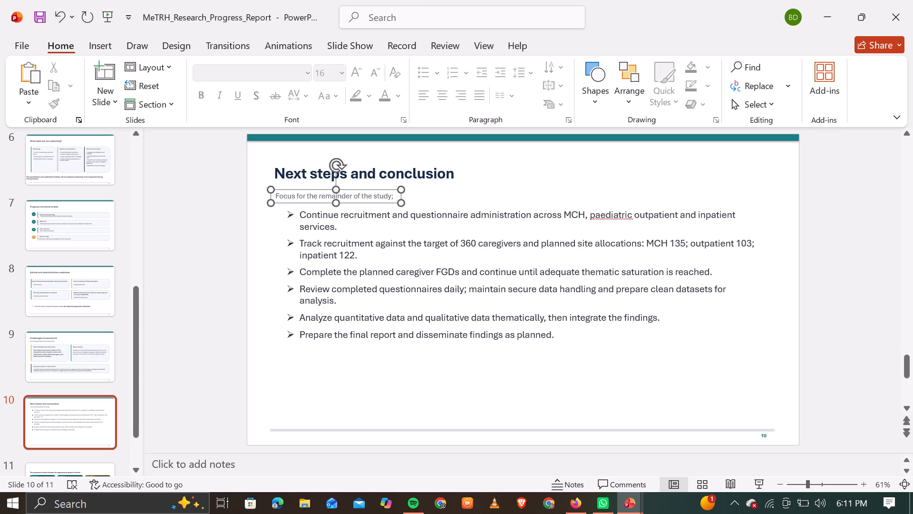
left_click(373, 346)
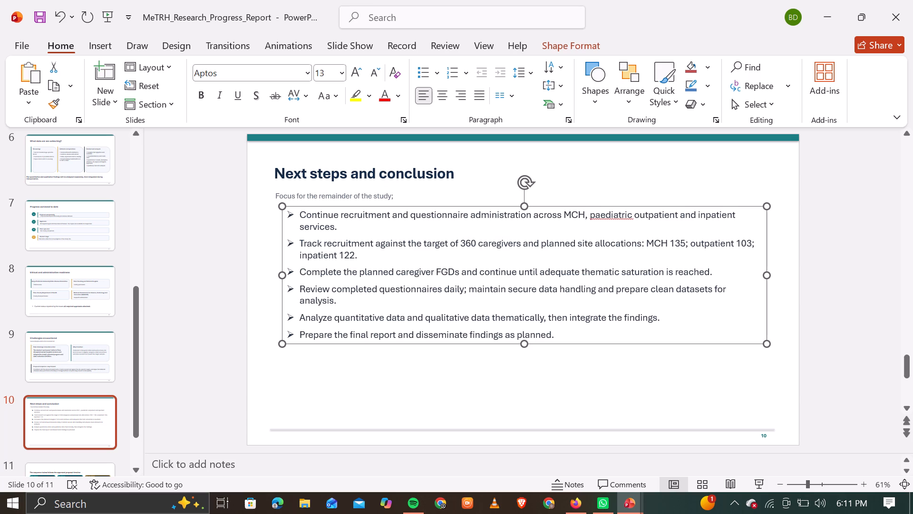
scroll(373, 346, "down", 1)
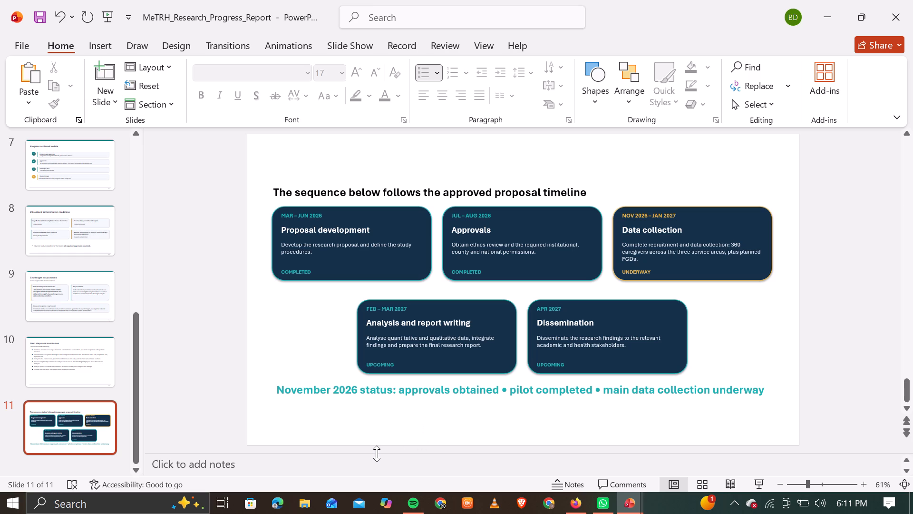
left_click(473, 385)
key("BackSpace")
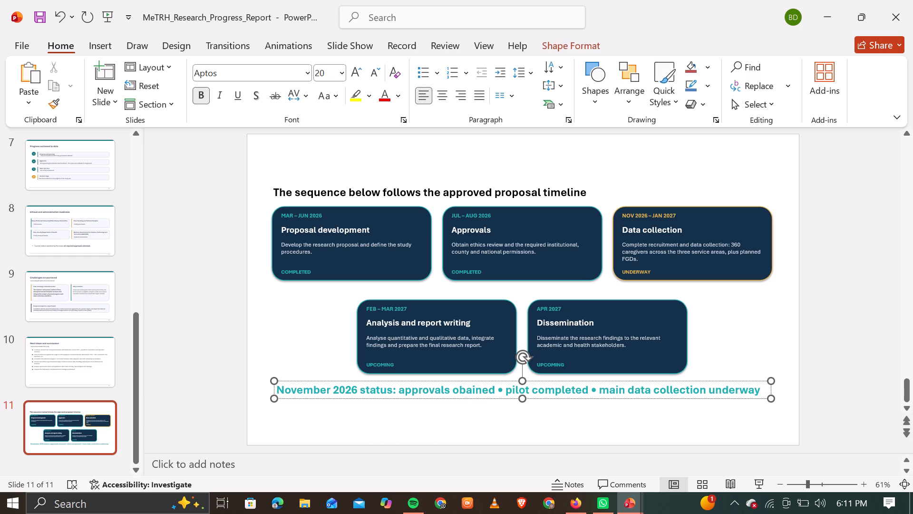
key("BackSpace")
key("BackSpace")
key("BackSpace")
key("BackSpace")
key("BackSpace")
key("BackSpace")
key("BackSpace")
key("BackSpace")
key("BackSpace")
key("BackSpace")
key("BackSpace")
key("BackSpace")
key("BackSpace")
key("BackSpace")
key("BackSpace")
key("BackSpace")
key("BackSpace")
key("BackSpace")
key("BackSpace")
key("BackSpace")
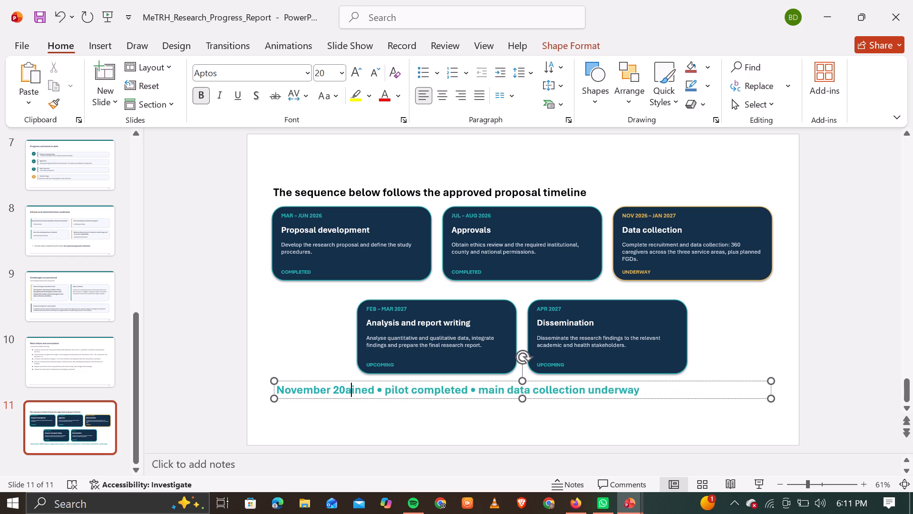
left_click(588, 397)
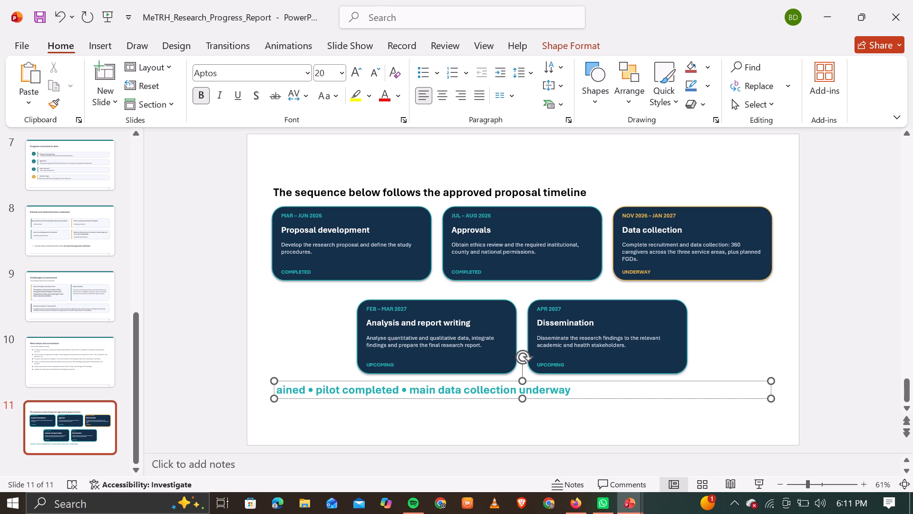
left_click(588, 386)
key("BackSpace")
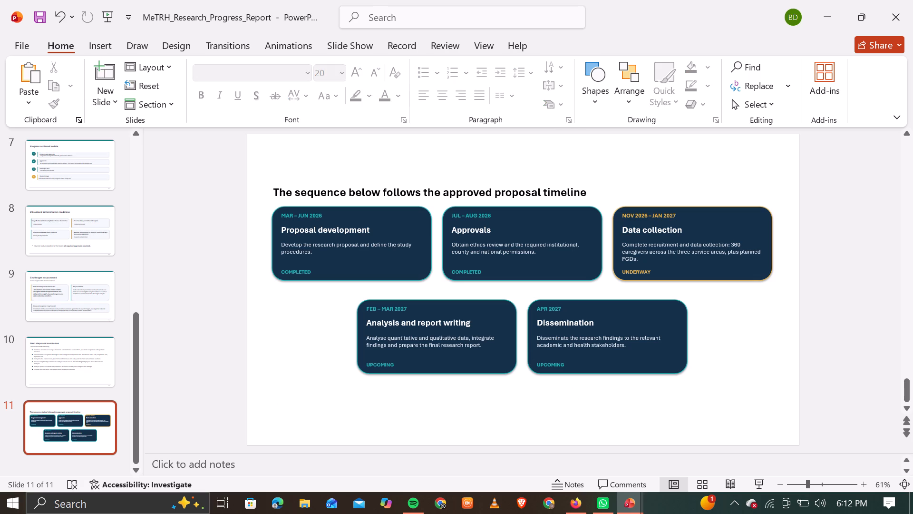
Review the slides from the proposal timeline back to "Research team".
scroll(454, 344, "down", 1)
scroll(454, 340, "up", 1)
scroll(454, 340, "down", 1)
scroll(334, 320, "up", 1)
scroll(430, 307, "up", 1)
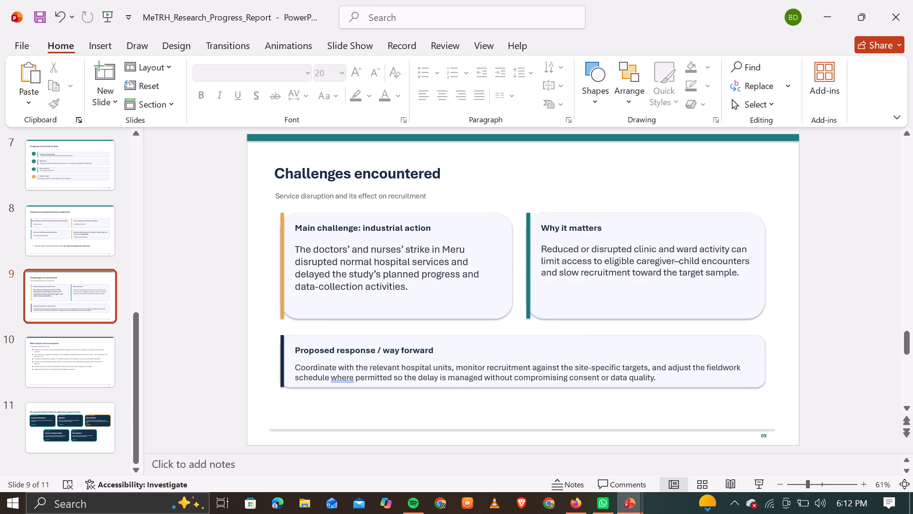
scroll(430, 307, "up", 7)
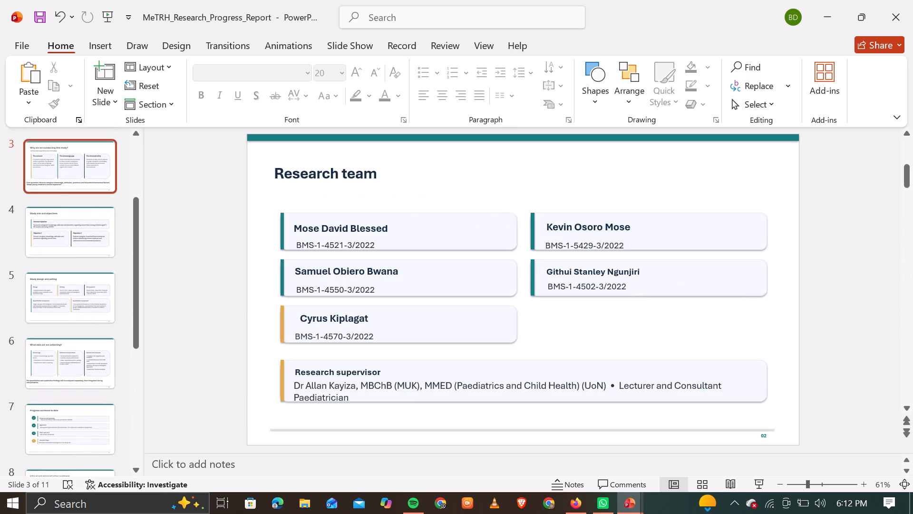
scroll(430, 307, "up", 1)
scroll(430, 307, "down", 1)
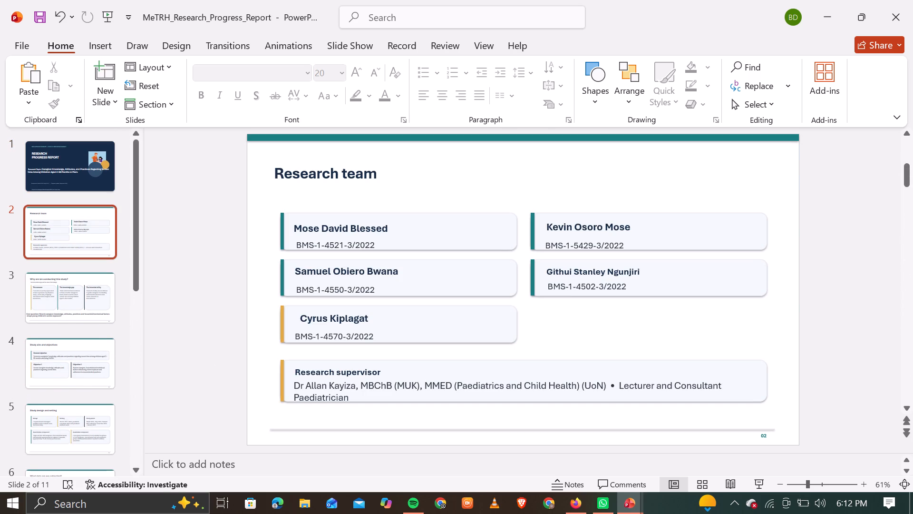
Delete the subtitle "Service disruption and its effect on recruitment" from the "Challenges encountered" slide.
scroll(429, 314, "down", 7)
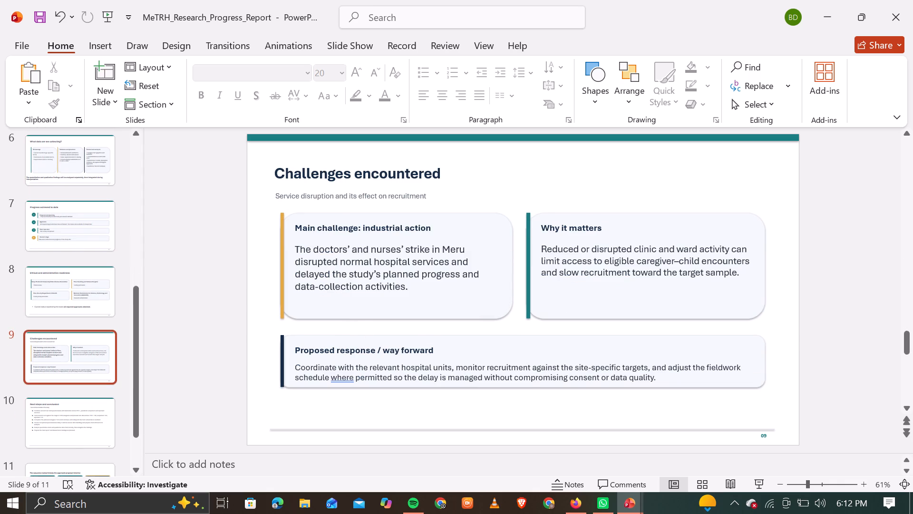
left_click(432, 198)
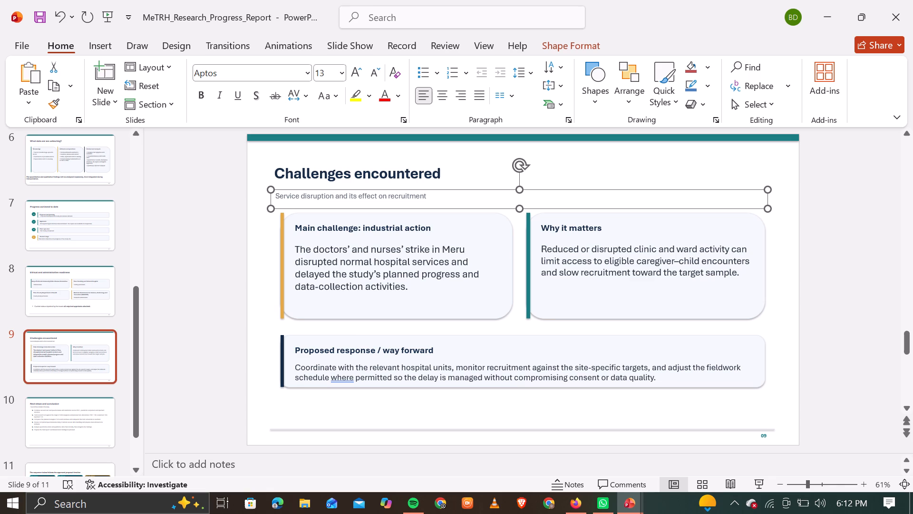
key("BackSpace")
Shorten the "Main challenge: industrial action" card heading on the "Challenges encountered" slide to "Main challenge.".
left_click(434, 236)
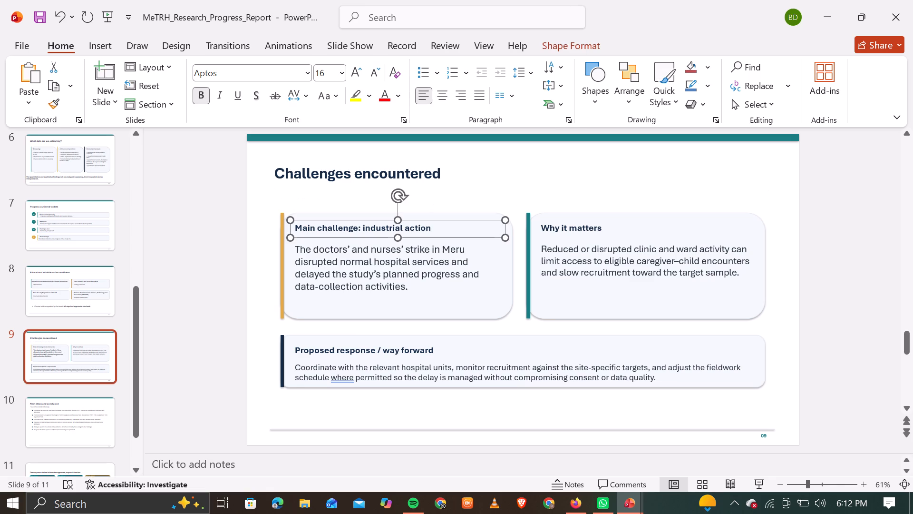
left_click(438, 223)
left_click(418, 228)
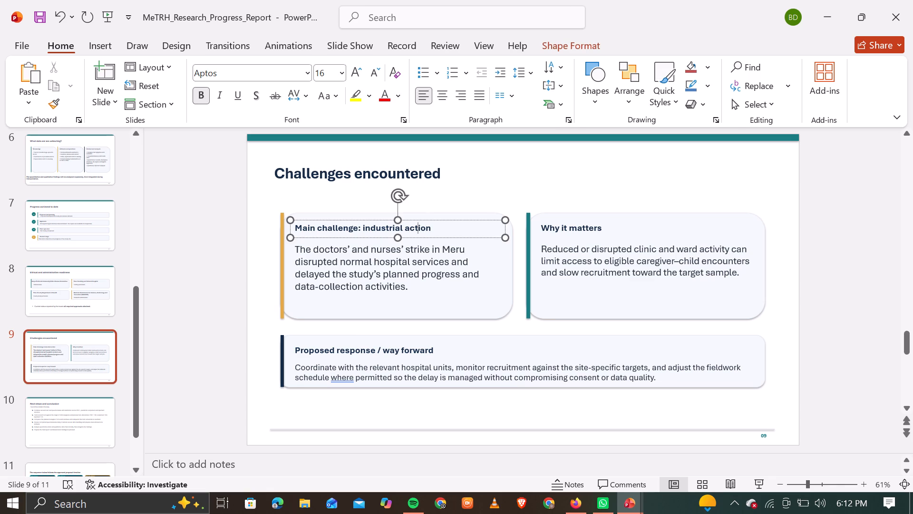
key("Right")
key("Right")
key("Right")
key("BackSpace")
key("BackSpace")
key("BackSpace")
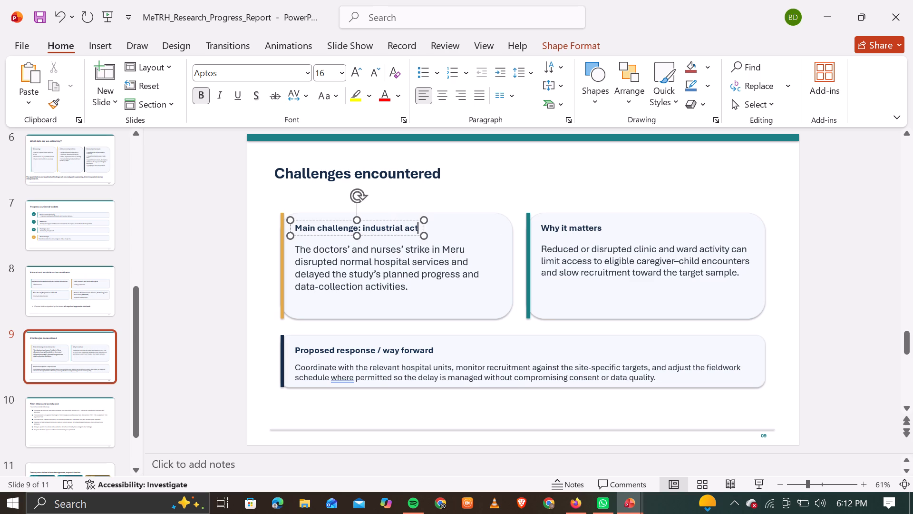
key("BackSpace")
key("BackSpace")
key("BackSpace")
key("BackSpace")
key("BackSpace")
key("BackSpace")
key("BackSpace")
key("BackSpace")
key("BackSpace")
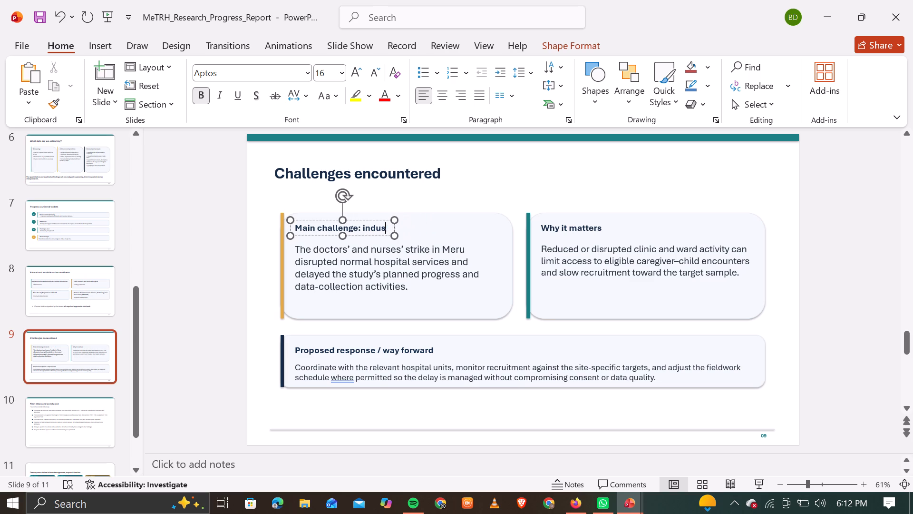
key("BackSpace")
key("BackSpace")
key("BackSpace")
key("BackSpace")
key("BackSpace")
key("BackSpace")
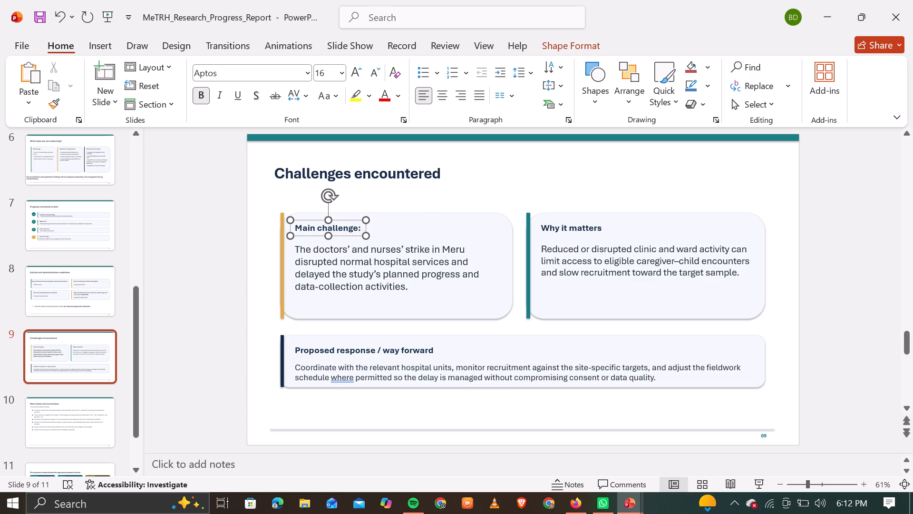
key("BackSpace")
key("period")
Review the proposed response text on "Challenges encountered" and the surrounding slides, ending at the title slide.
left_click(344, 379)
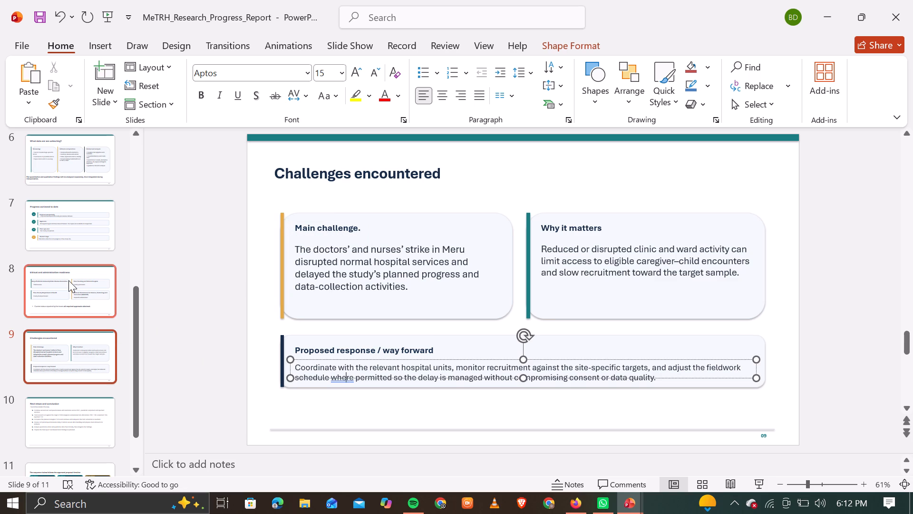
left_click(68, 280)
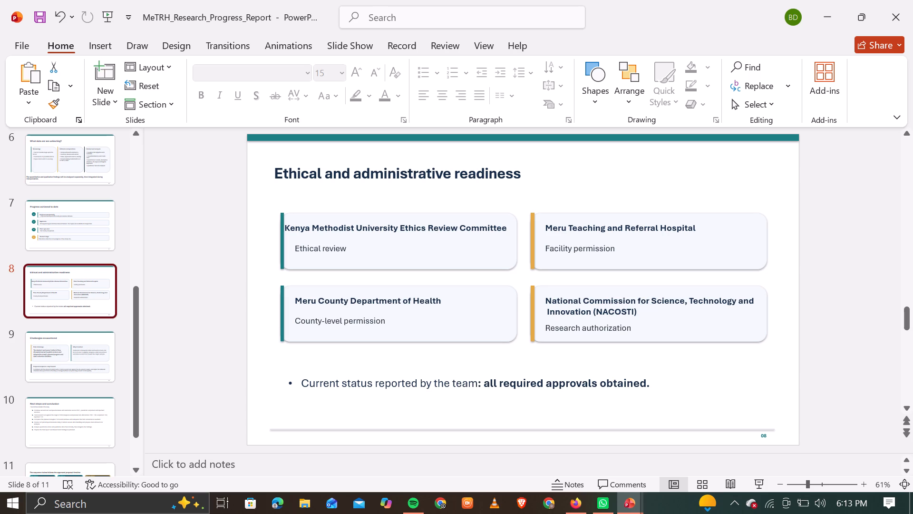
scroll(430, 310, "up", 1)
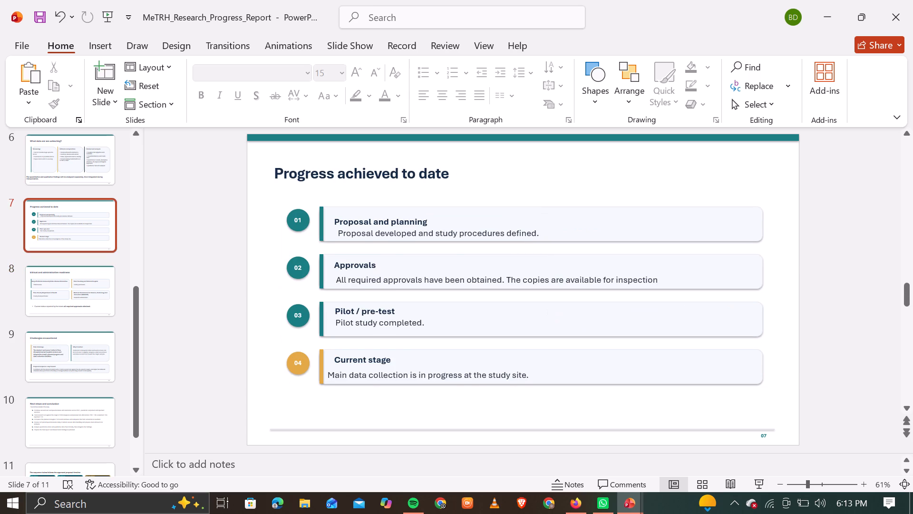
scroll(430, 310, "down", 2)
scroll(430, 310, "up", 1)
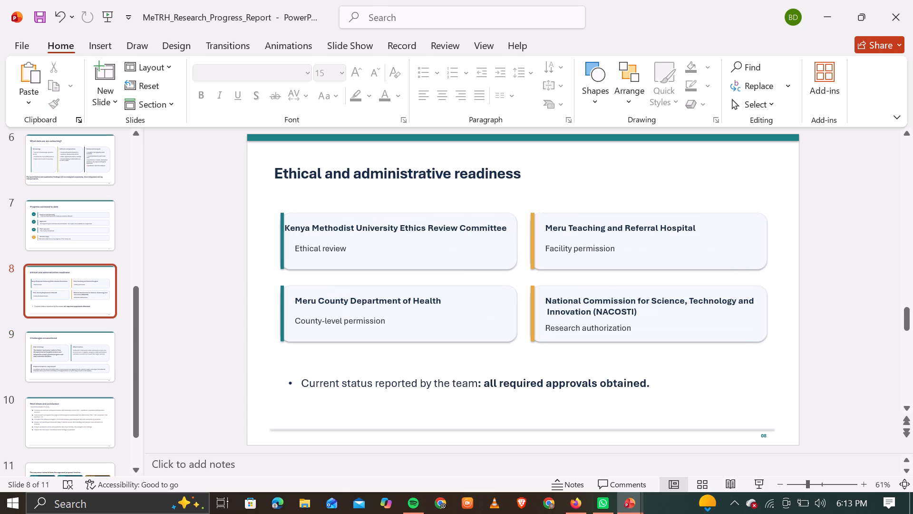
scroll(430, 310, "up", 1)
scroll(430, 310, "down", 3)
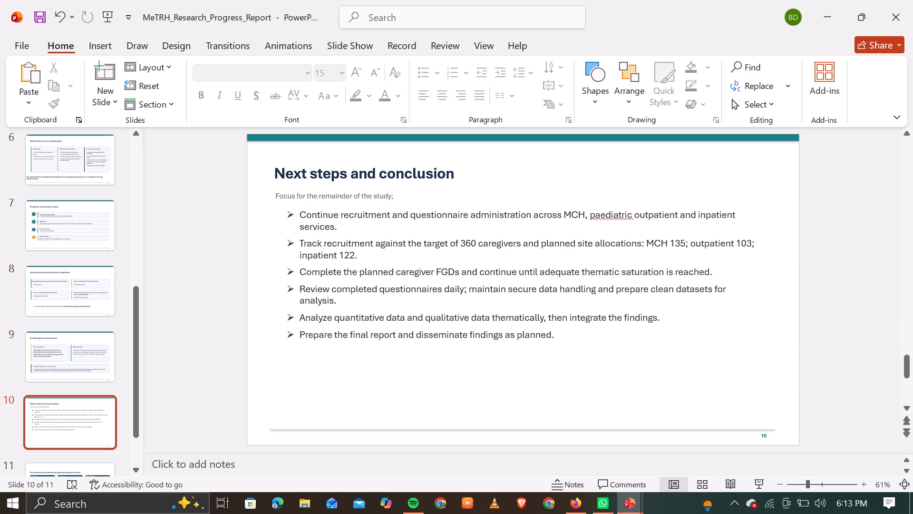
scroll(430, 310, "down", 4)
scroll(430, 310, "up", 10)
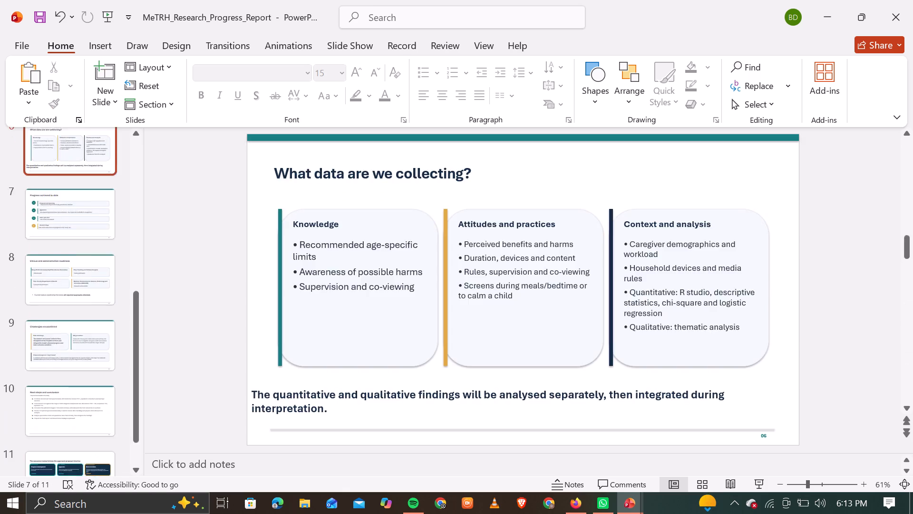
scroll(430, 311, "up", 14)
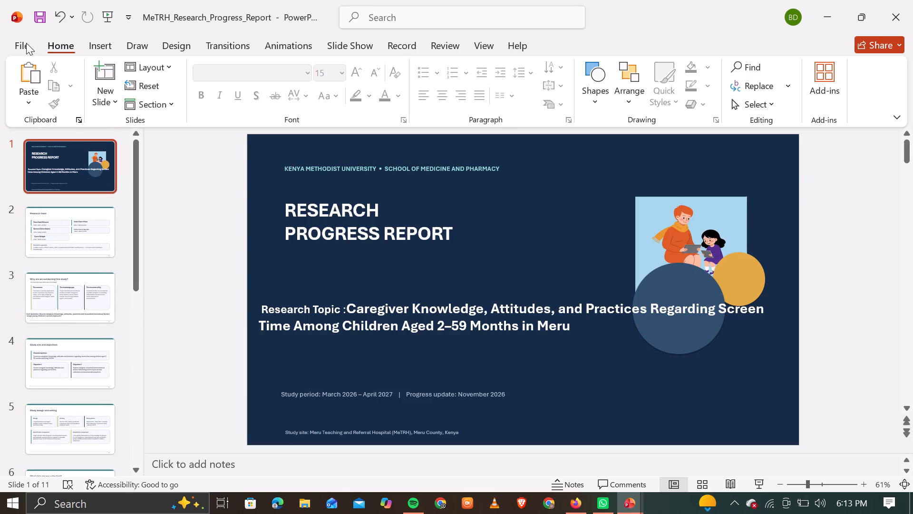
Save a copy of the presentation to the Downloads folder on this PC under the name Research_Progress_Report.
left_click(26, 43)
left_click(65, 241)
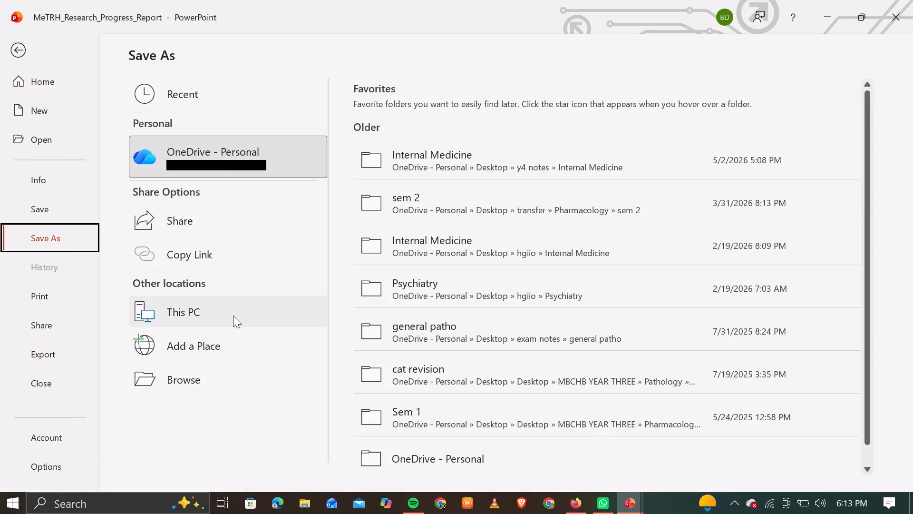
left_click(233, 327)
left_click(201, 303)
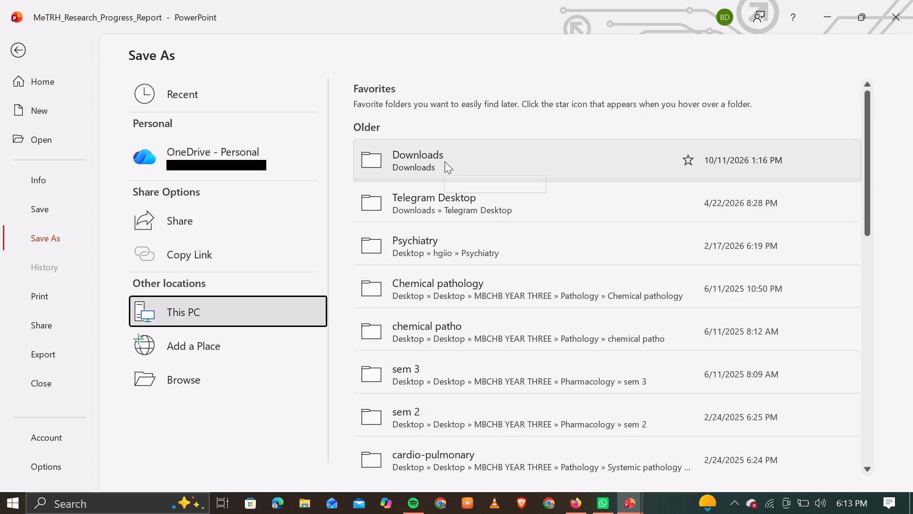
left_click(445, 161)
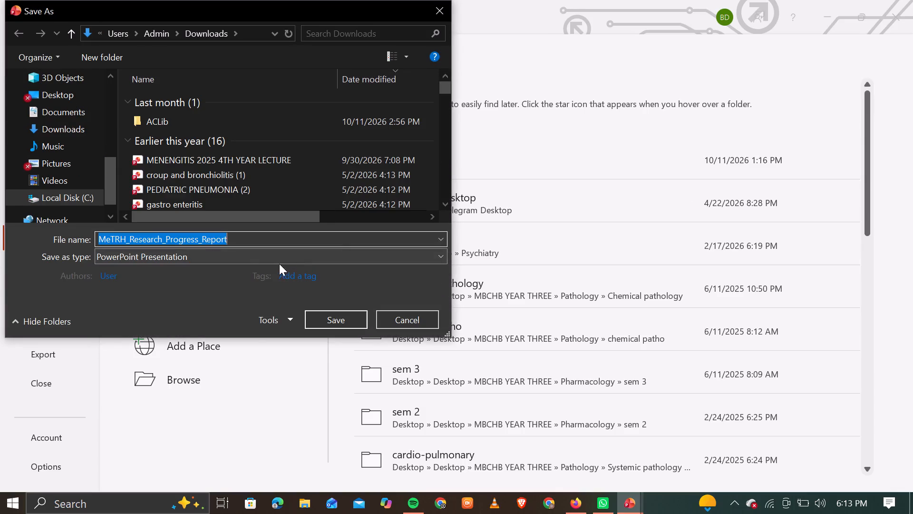
left_click(232, 237)
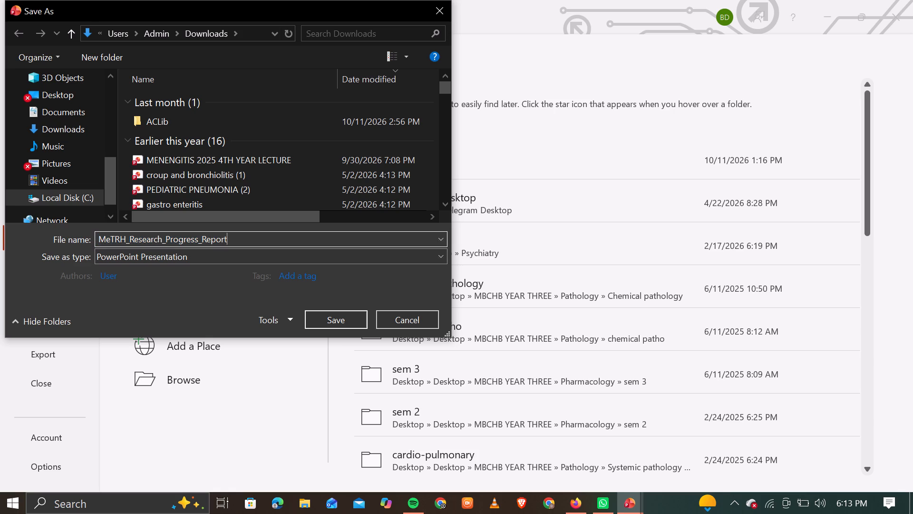
left_click(232, 237)
left_click(129, 237)
key("BackSpace")
key("BackSpace")
key("BackSpace")
key("BackSpace")
key("BackSpace")
key("BackSpace")
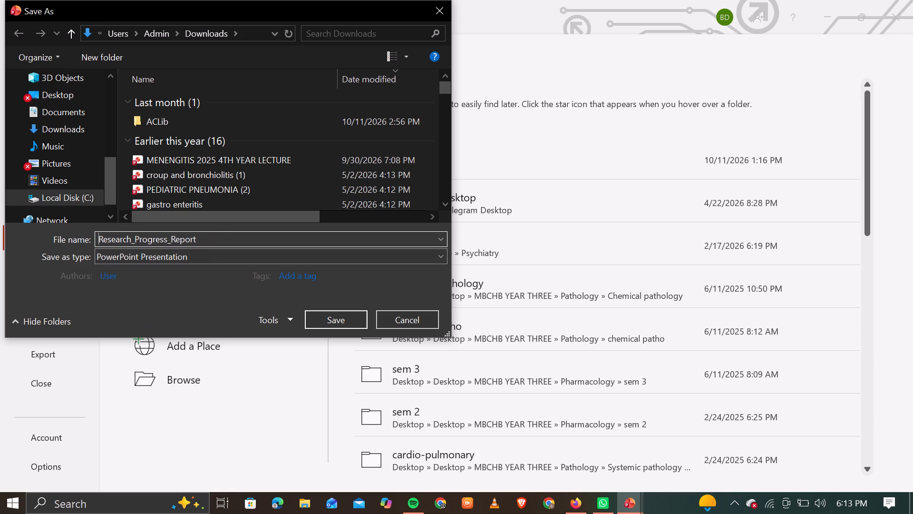
left_click(204, 237)
left_click(331, 316)
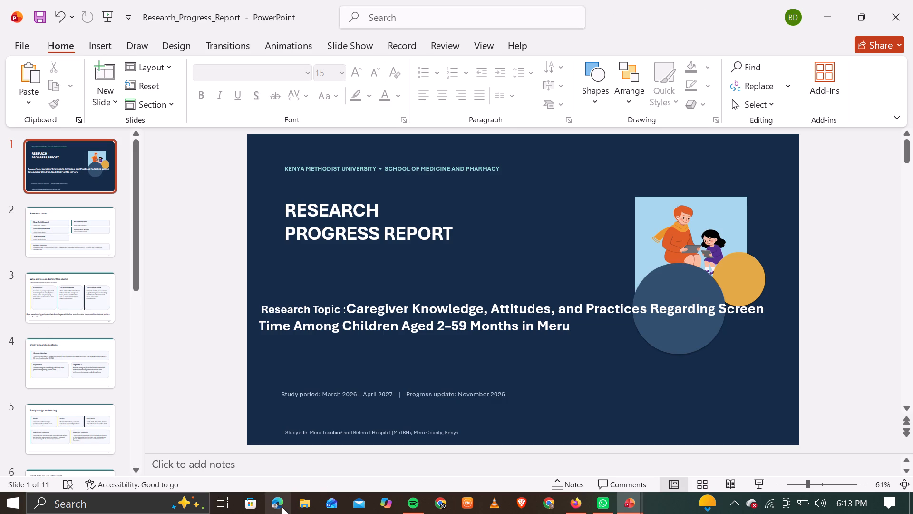
Switch to File Explorer and copy the Research_Progress_Report file from the recent files.
left_click(297, 502)
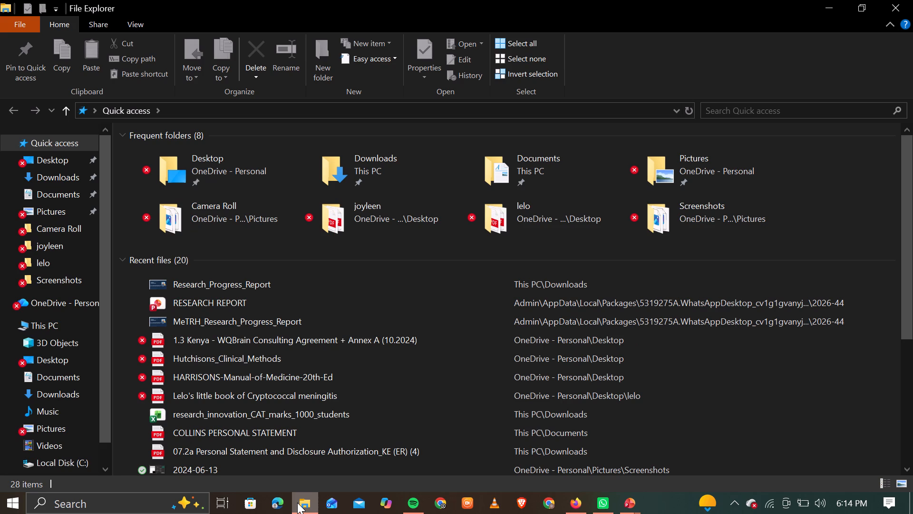
left_click(266, 280)
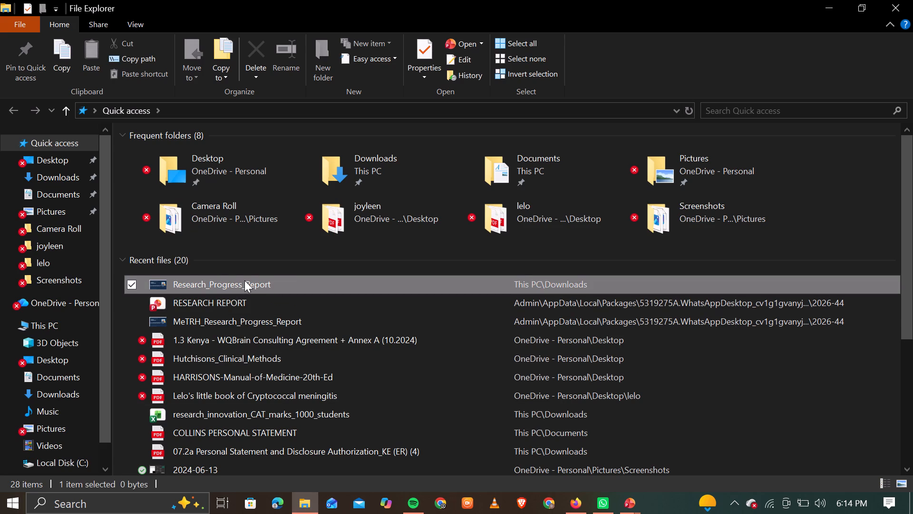
right_click(244, 280)
left_click(298, 418)
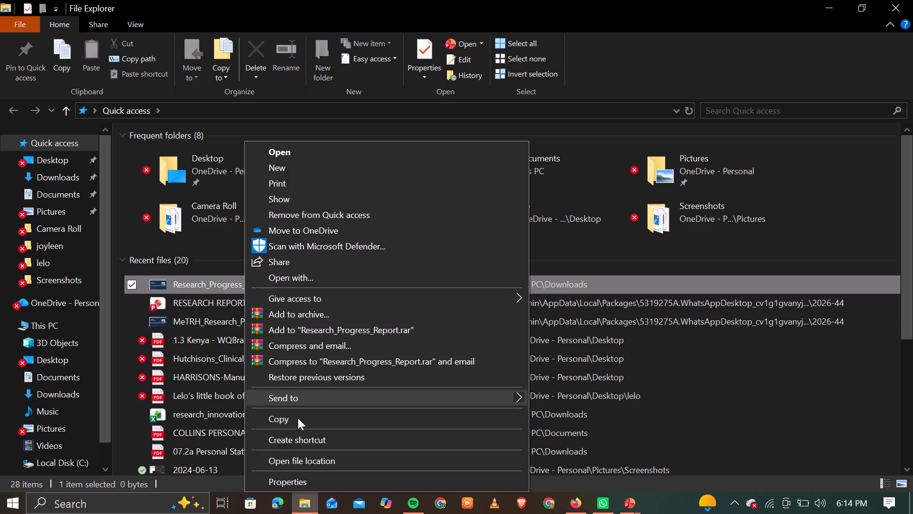
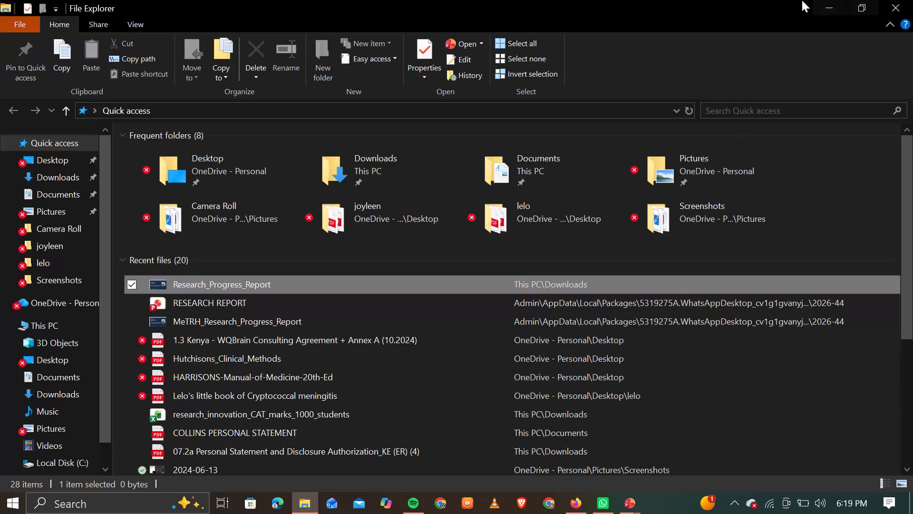
Minimize File Explorer and launch the Kuro app by searching Windows for "kur".
left_click(820, 0)
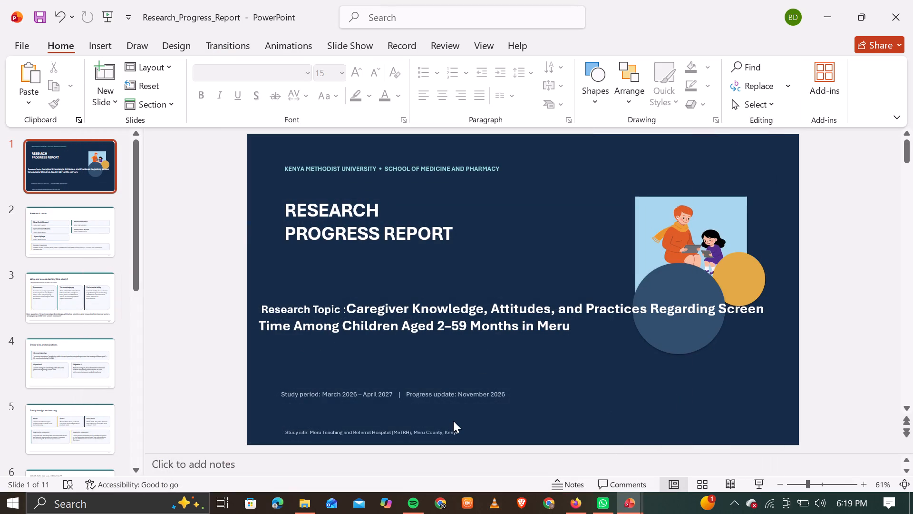
left_click(112, 507)
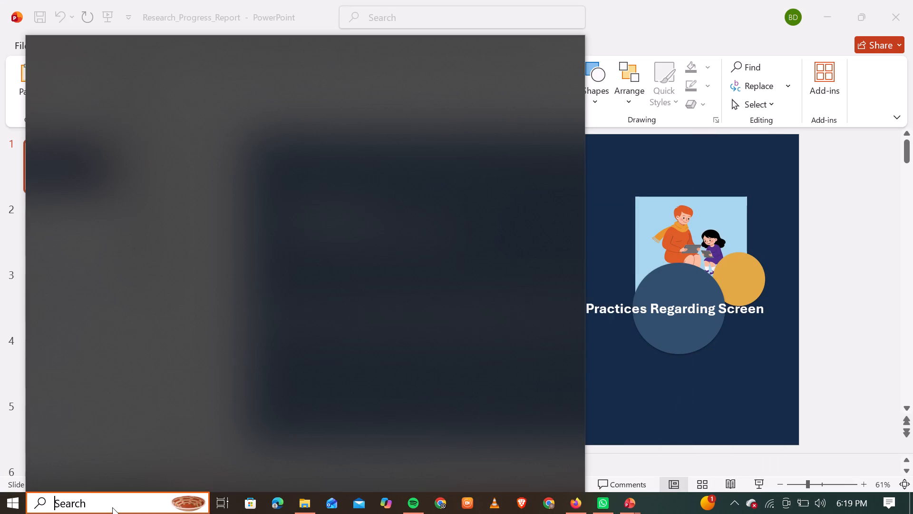
type("kur")
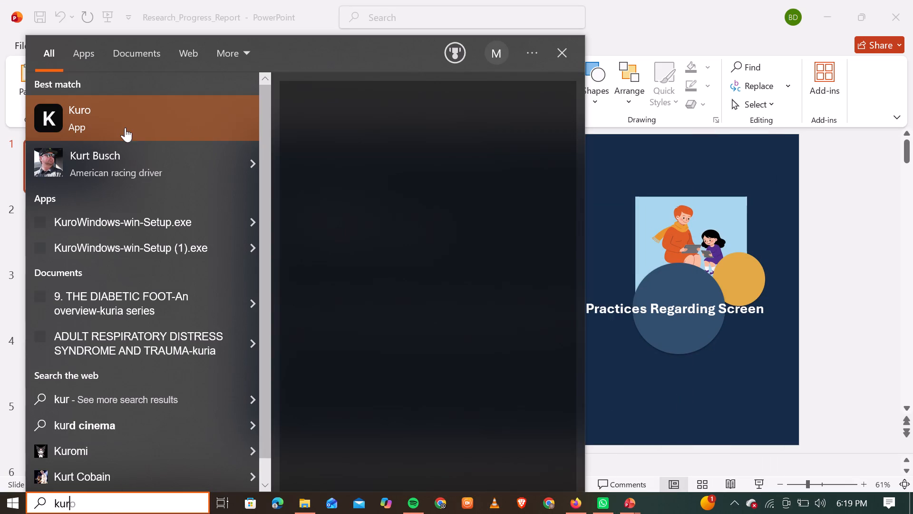
left_click(342, 229)
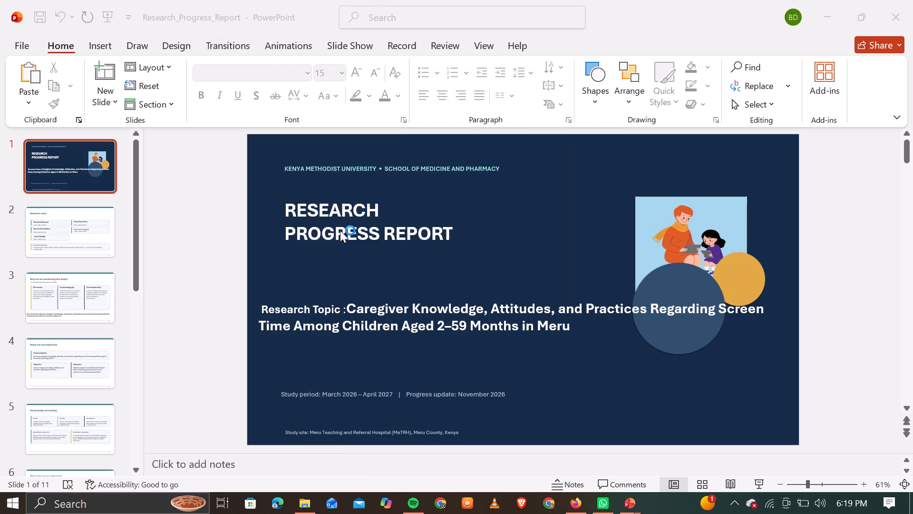
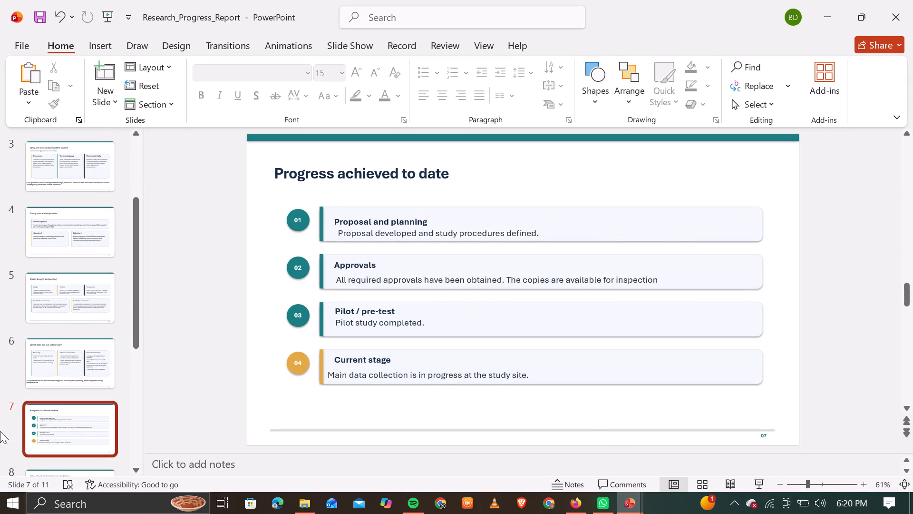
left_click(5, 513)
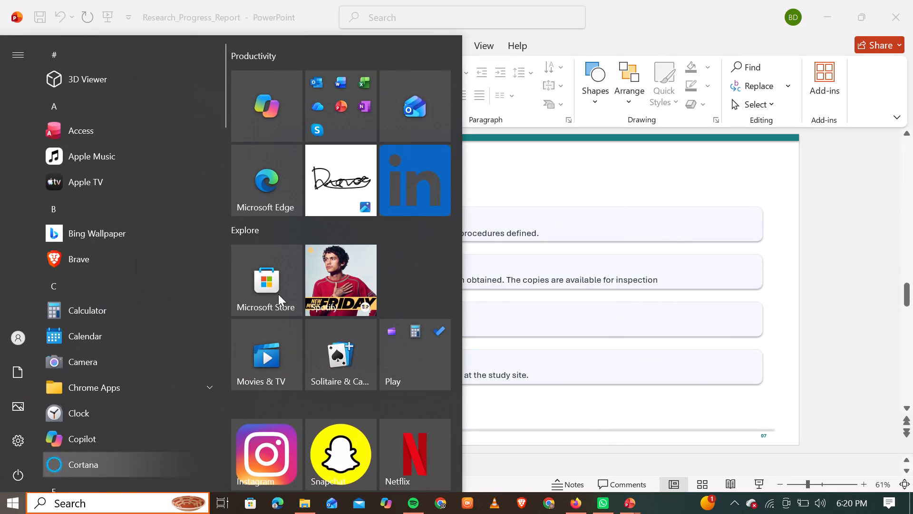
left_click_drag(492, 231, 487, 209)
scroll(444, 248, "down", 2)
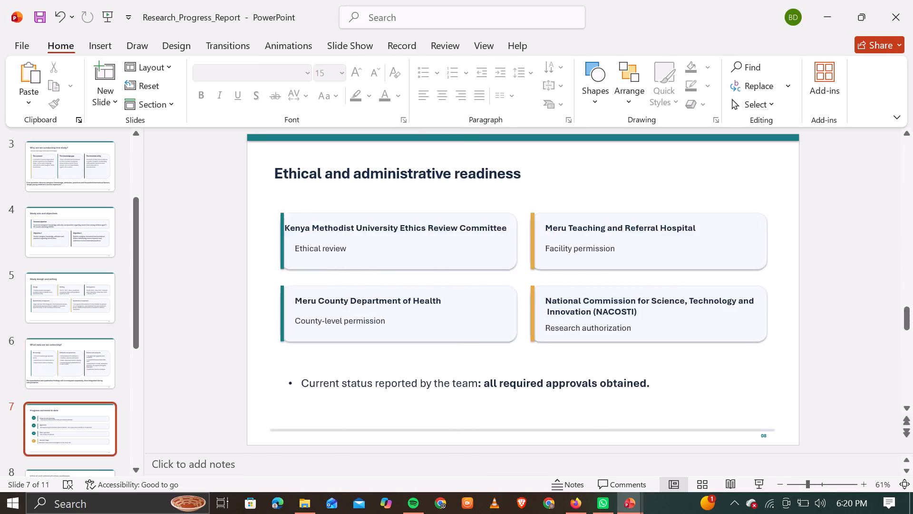
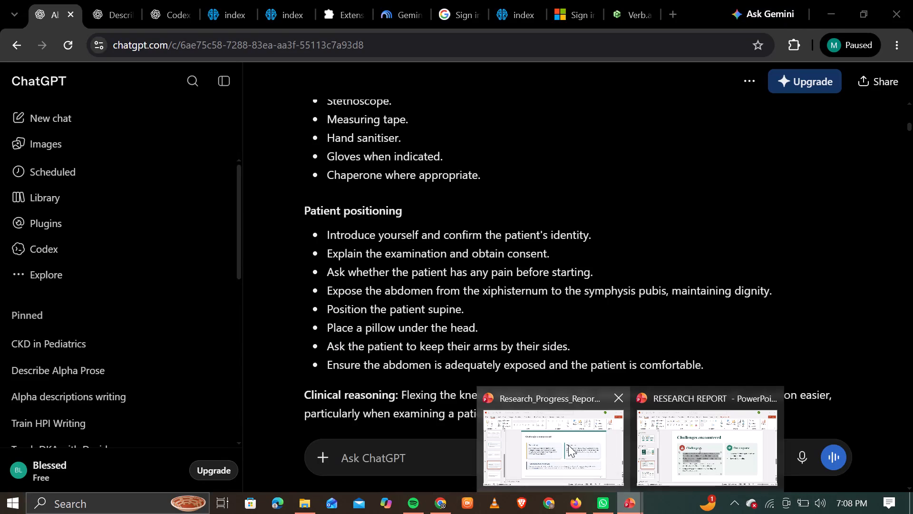
left_click(568, 445)
scroll(384, 348, "down", 4)
scroll(468, 334, "up", 1)
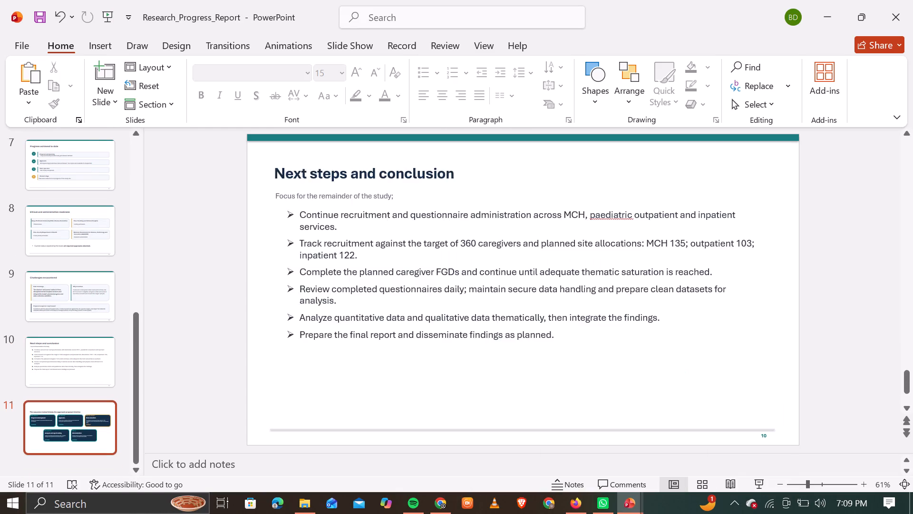
scroll(468, 334, "up", 8)
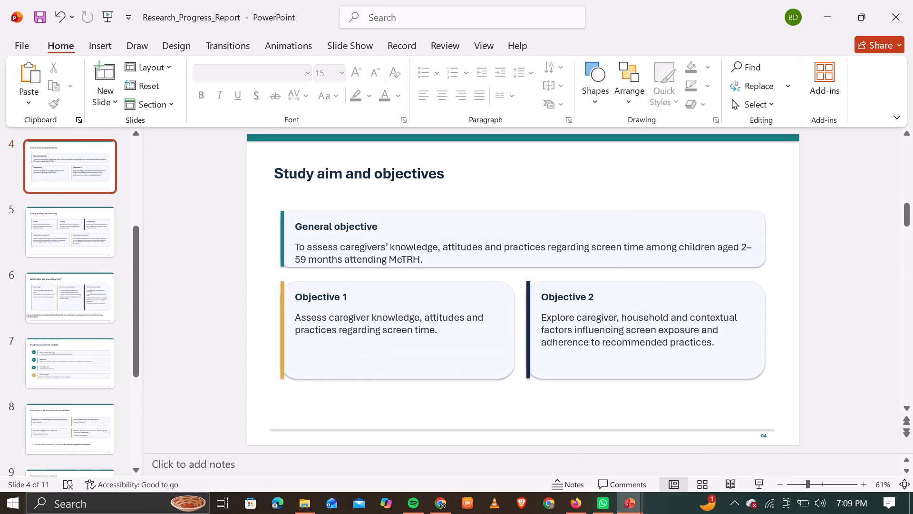
scroll(470, 335, "up", 4)
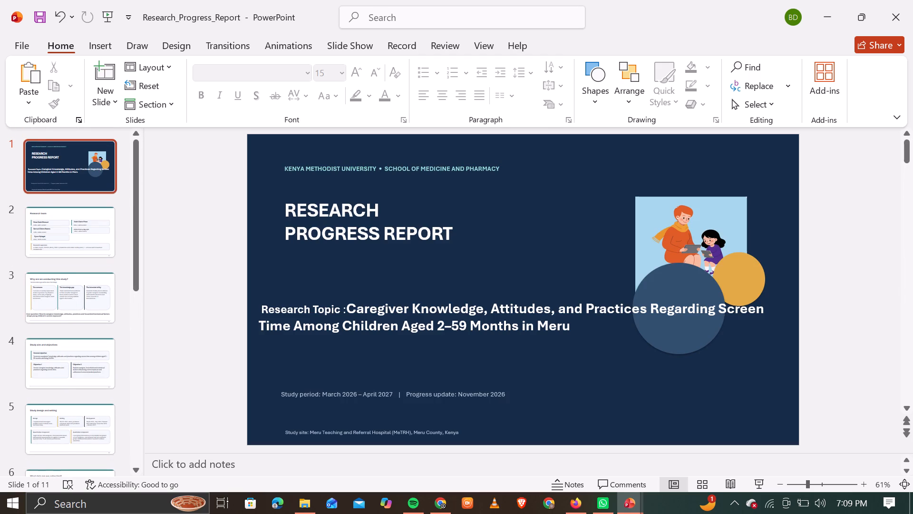
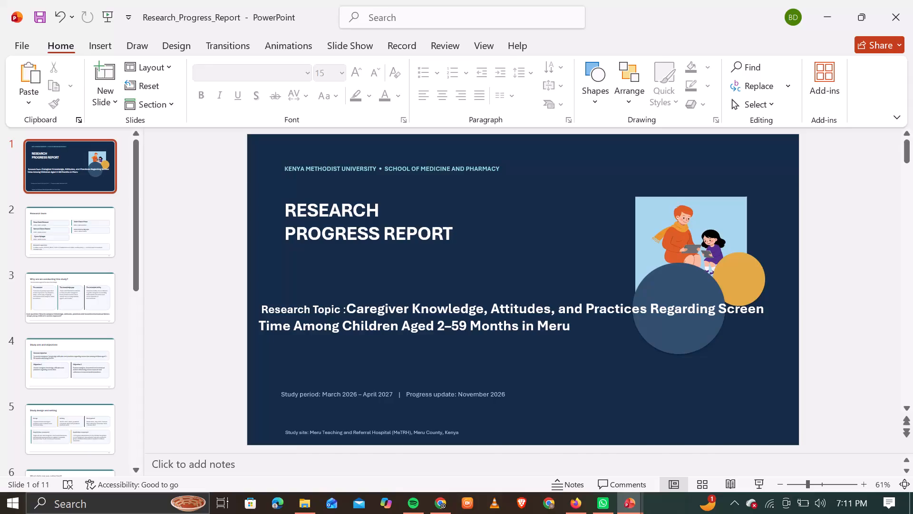
Review the report slides again from the title past the ethical and administrative readiness slide, returning to the study rationale slide.
scroll(476, 340, "down", 2)
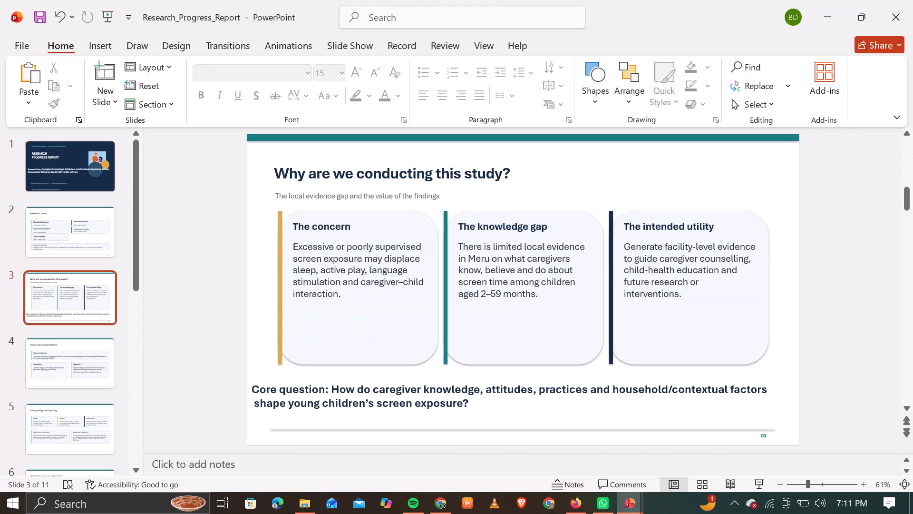
scroll(476, 340, "up", 1)
scroll(476, 340, "down", 2)
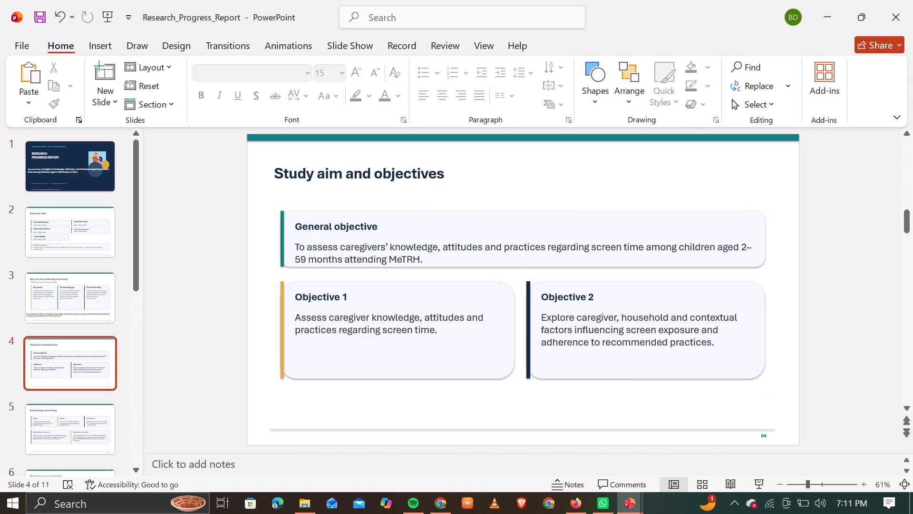
scroll(476, 340, "up", 1)
scroll(476, 340, "down", 6)
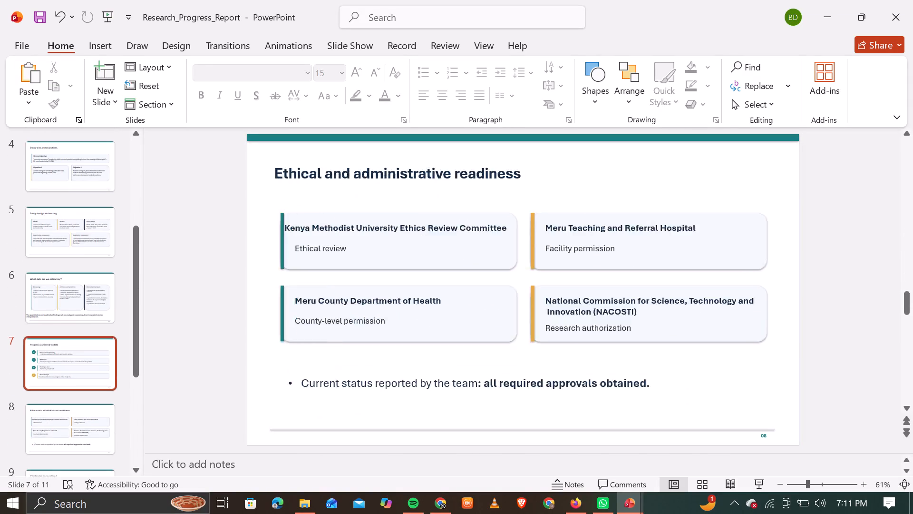
scroll(476, 340, "down", 4)
scroll(476, 340, "up", 3)
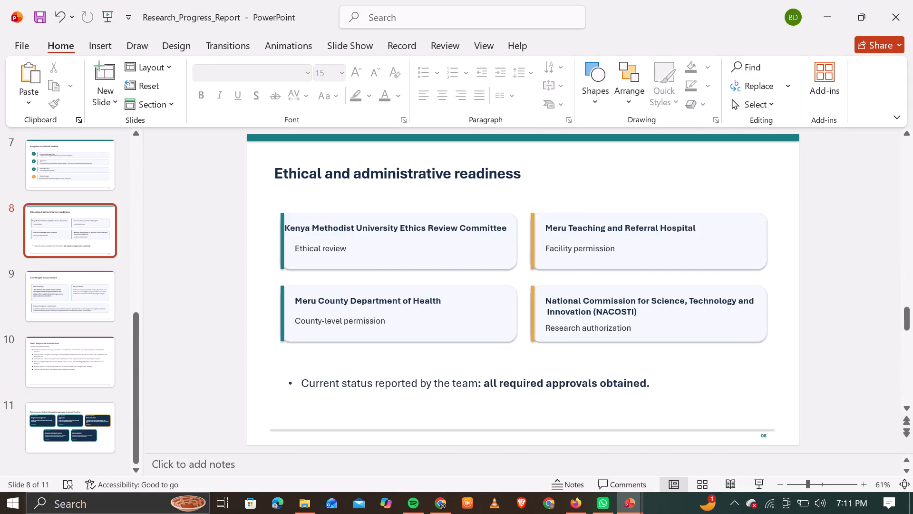
scroll(476, 340, "up", 5)
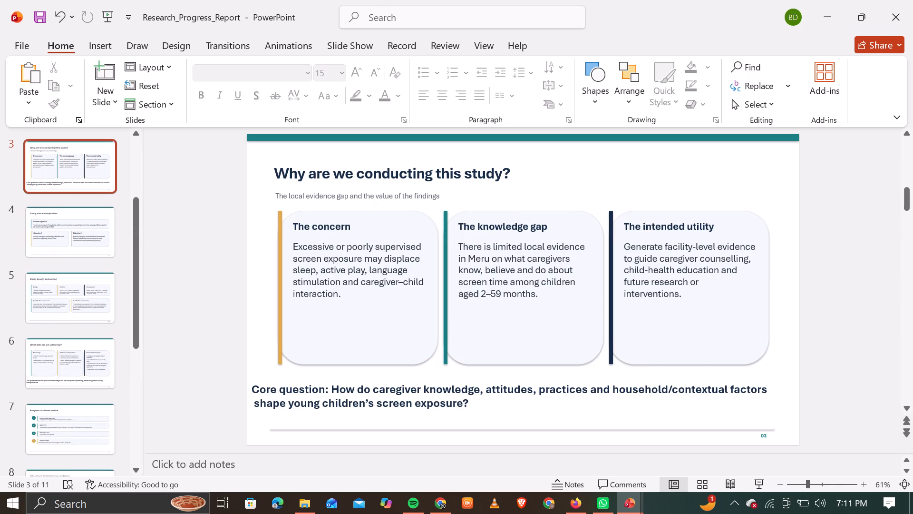
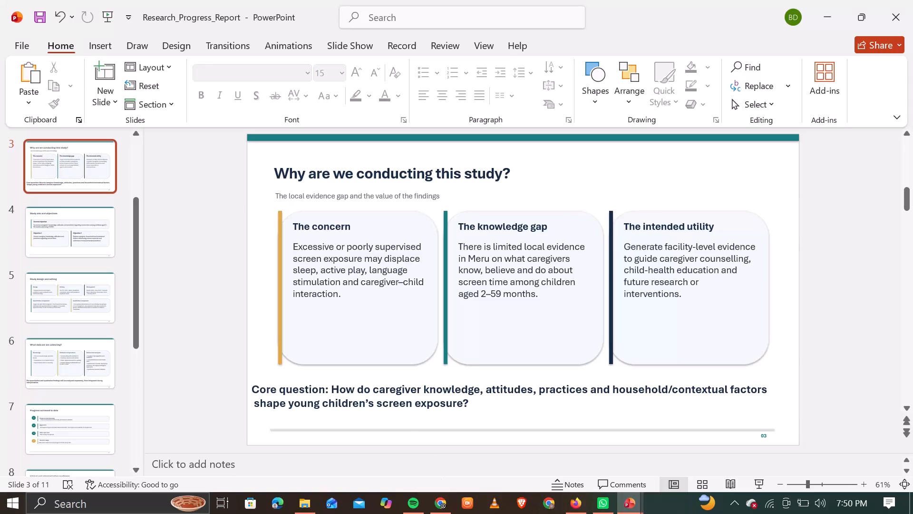
scroll(404, 347, "down", 1)
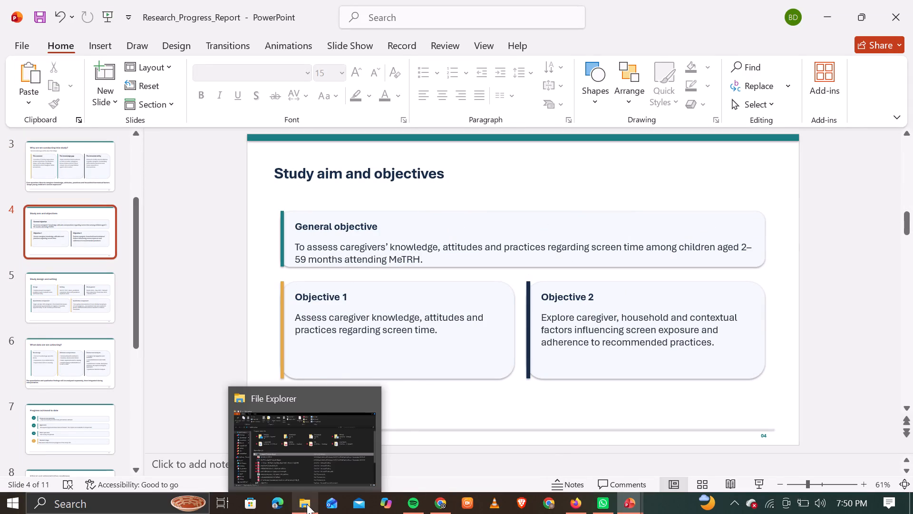
left_click(307, 504)
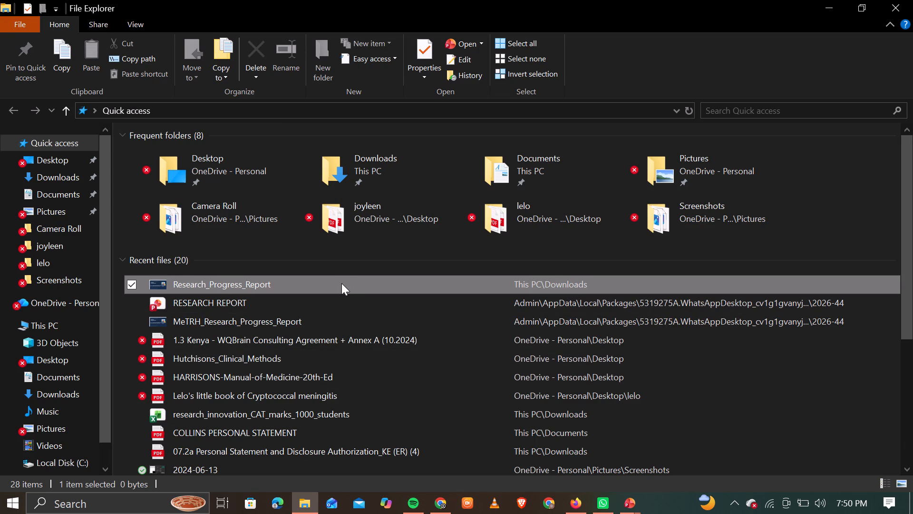